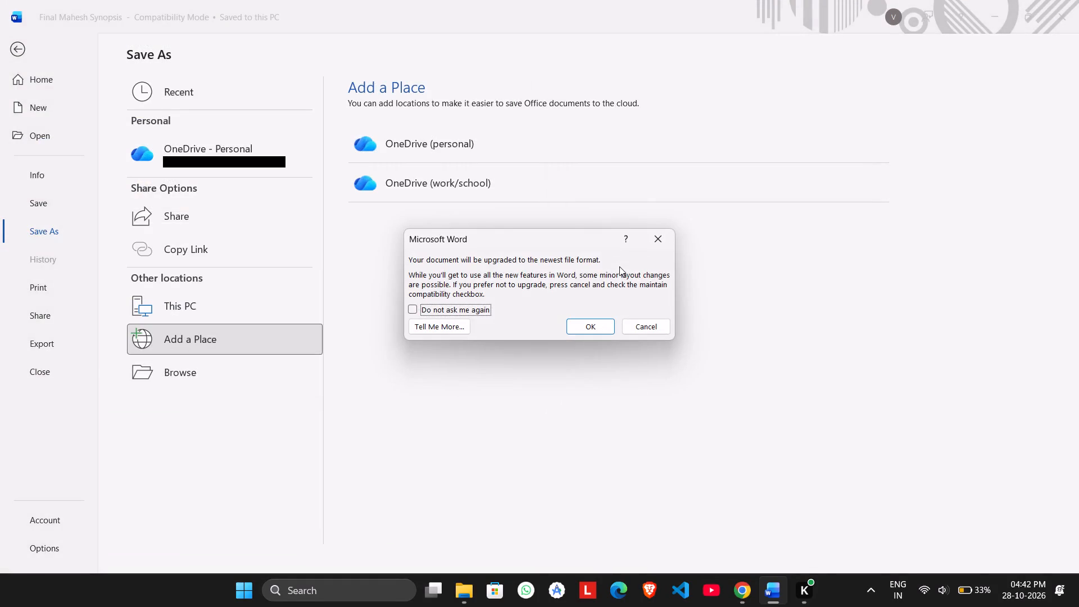
# Finish saving the synopsis, accepting the upgrade to the newest Word file format.
pyautogui.click(596, 329)
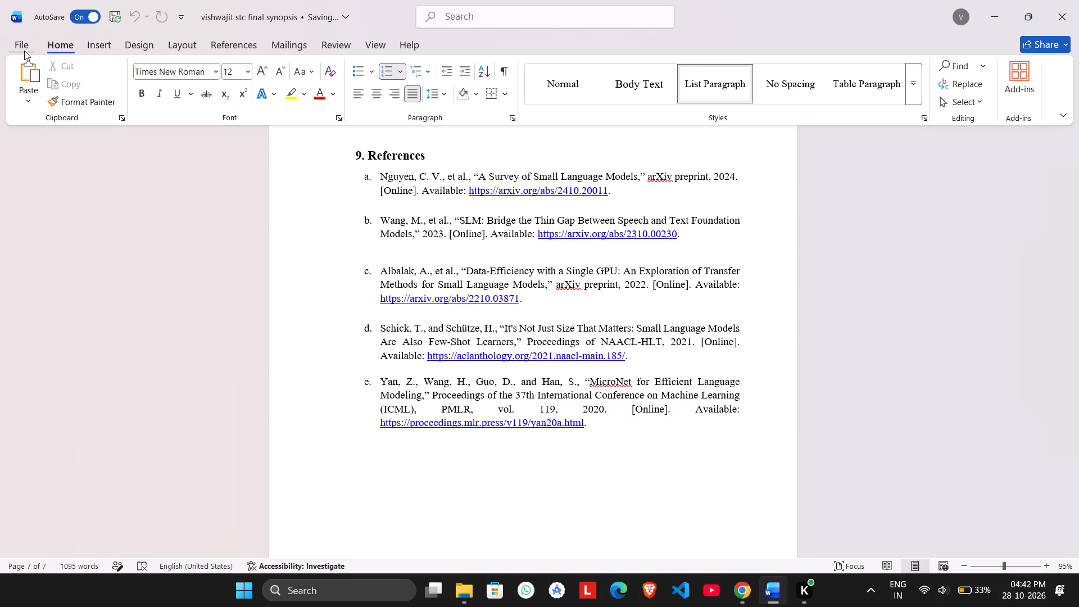
# Save a copy of the synopsis to the Desktop as Word Document "vishwajit stc final synopsis", replacing the existing file.
pyautogui.click(24, 48)
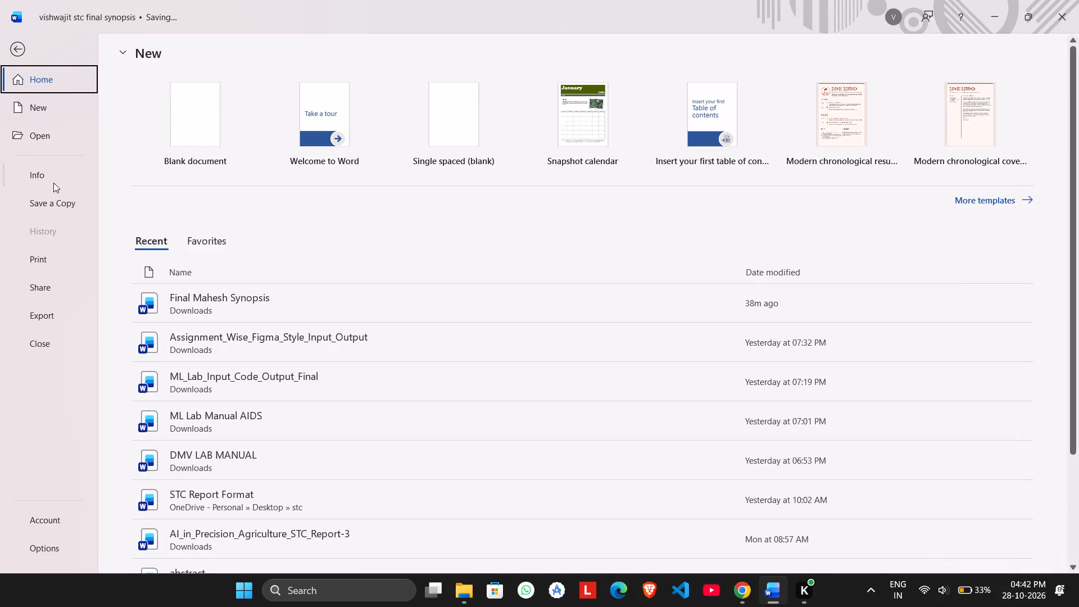
pyautogui.click(60, 203)
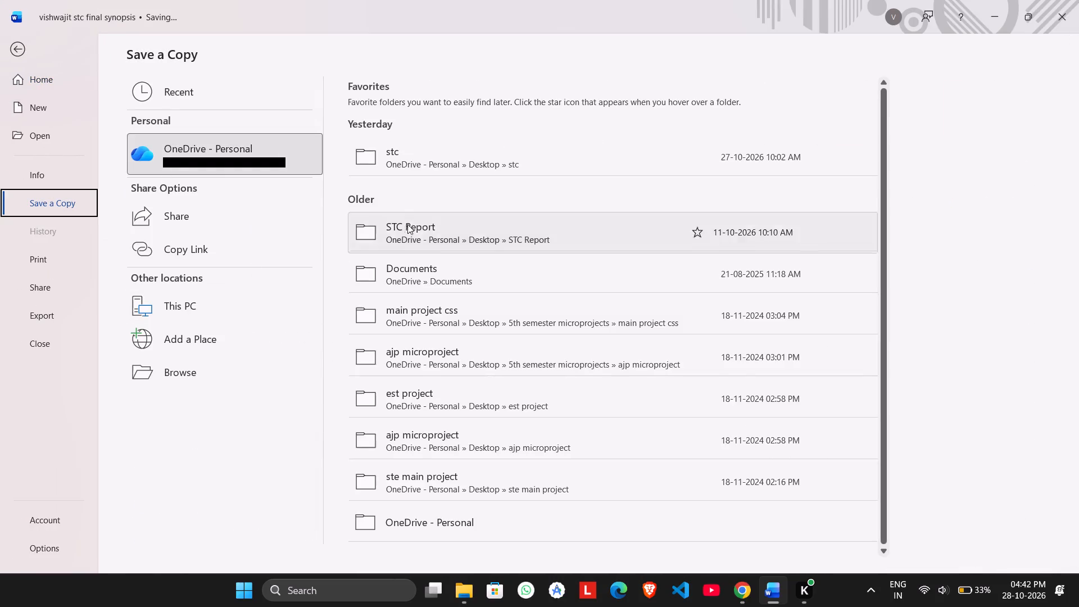
pyautogui.click(161, 372)
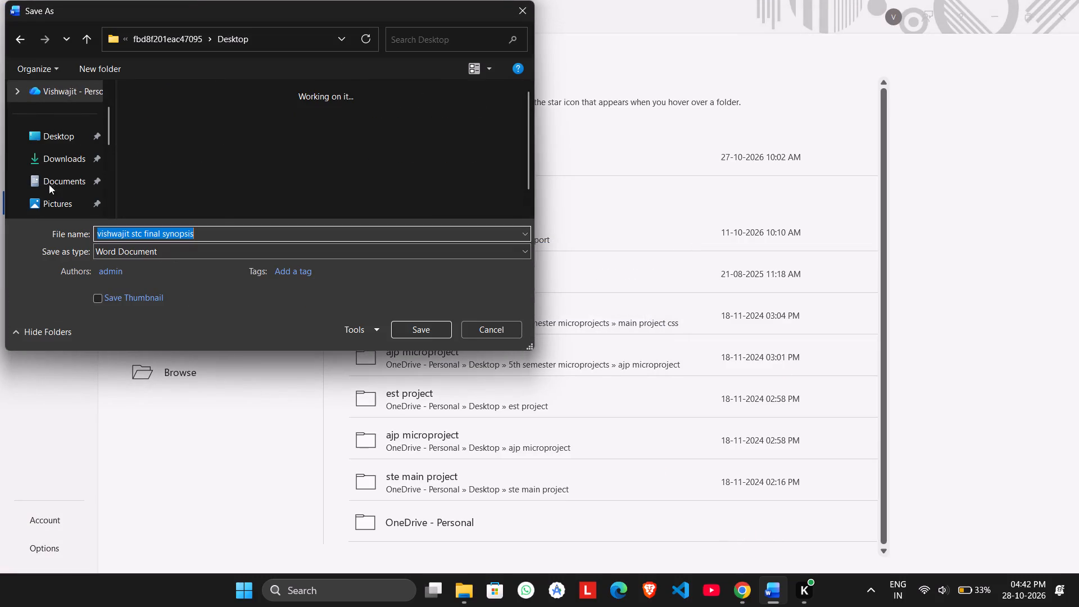
pyautogui.click(61, 138)
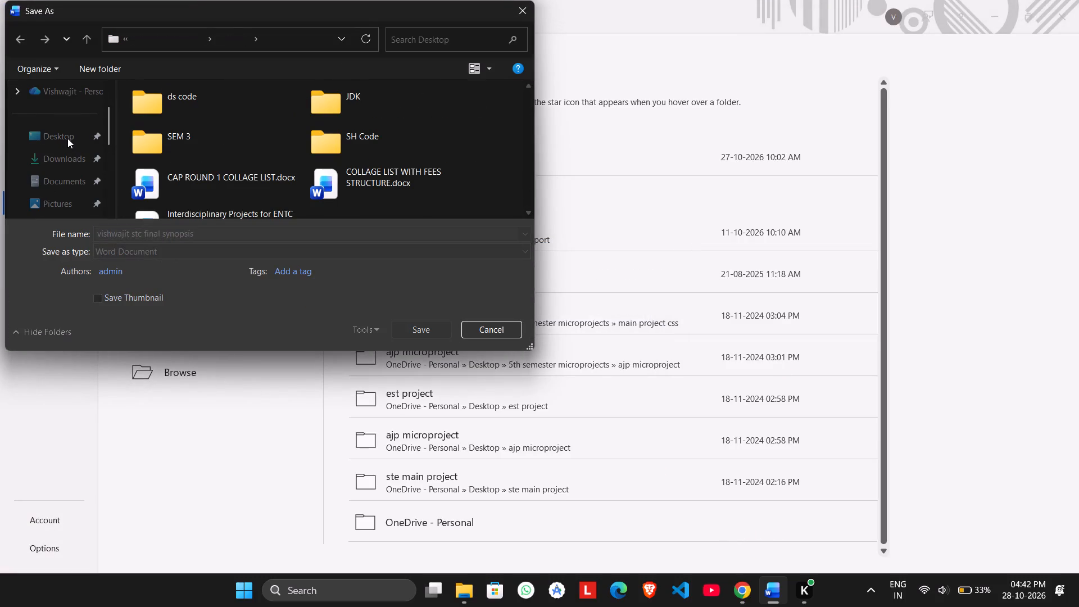
pyautogui.click(67, 138)
pyautogui.doubleClick(67, 138)
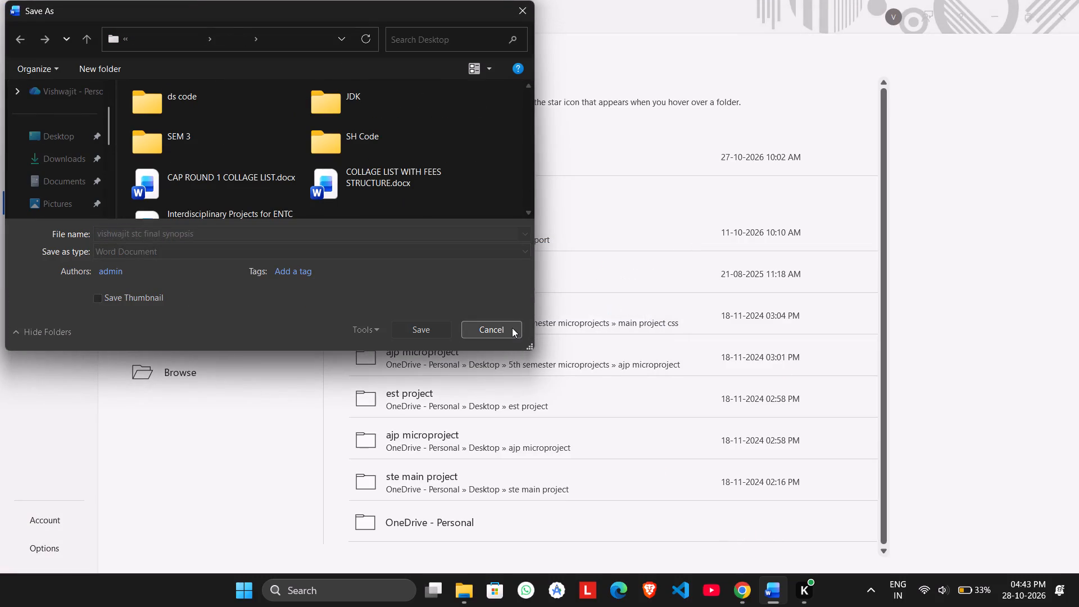
pyautogui.click(512, 328)
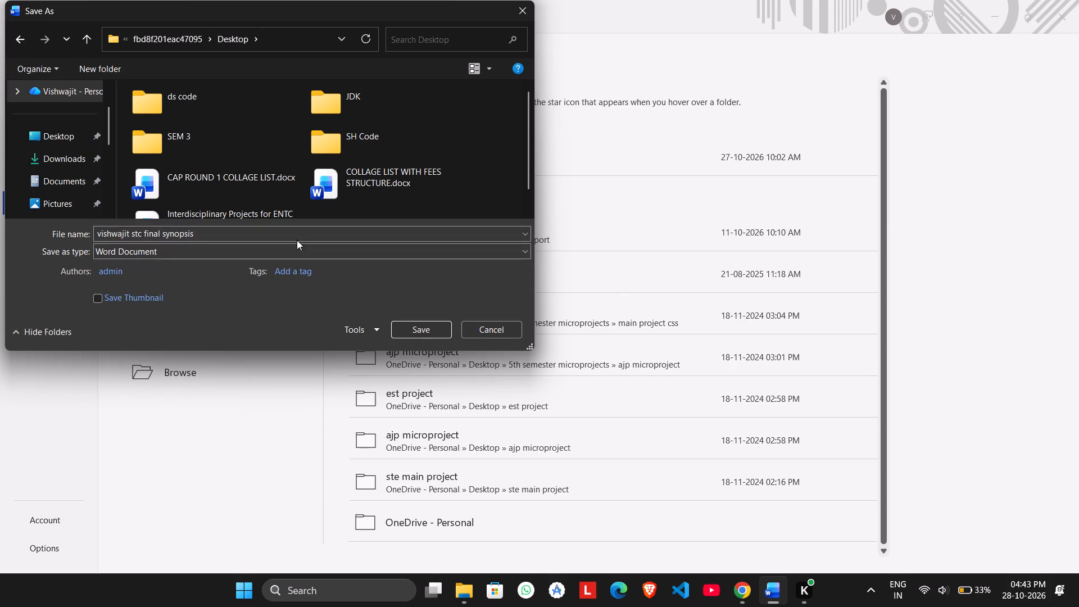
pyautogui.click(293, 230)
pyautogui.click(56, 135)
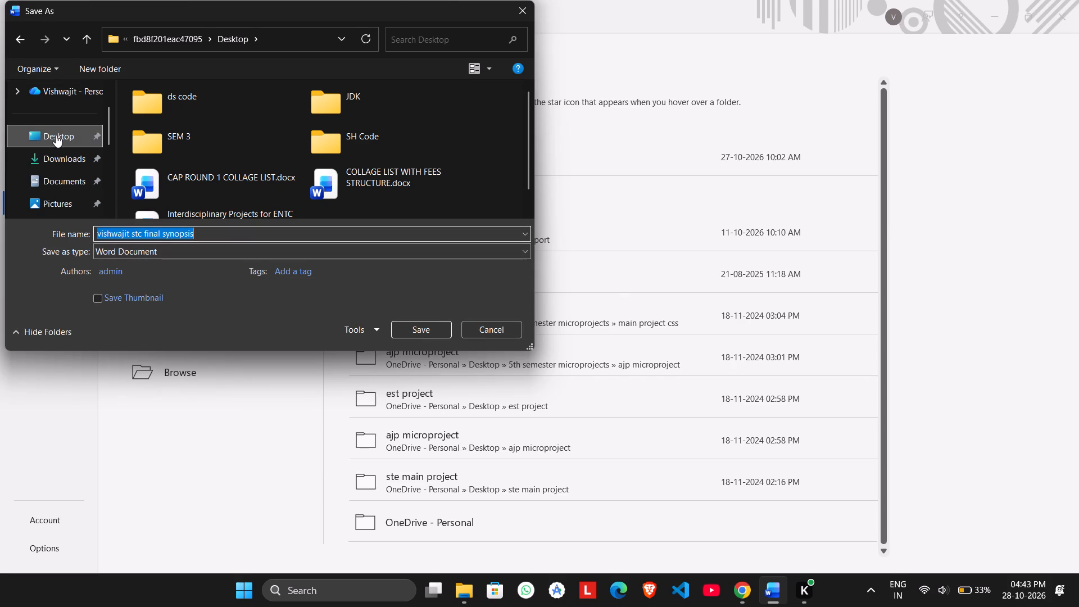
pyautogui.click(397, 328)
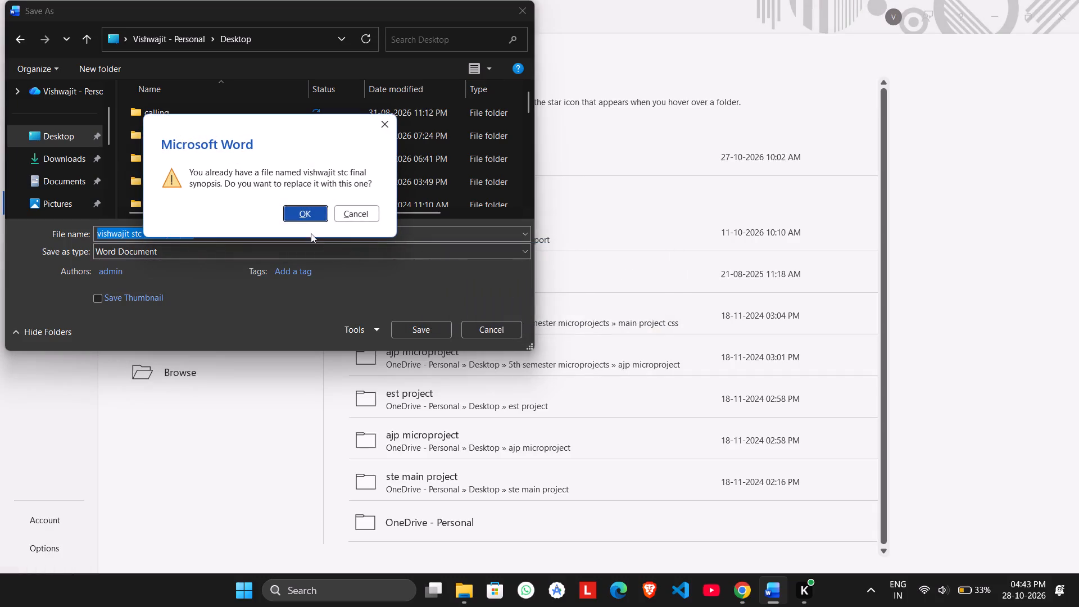
pyautogui.click(310, 212)
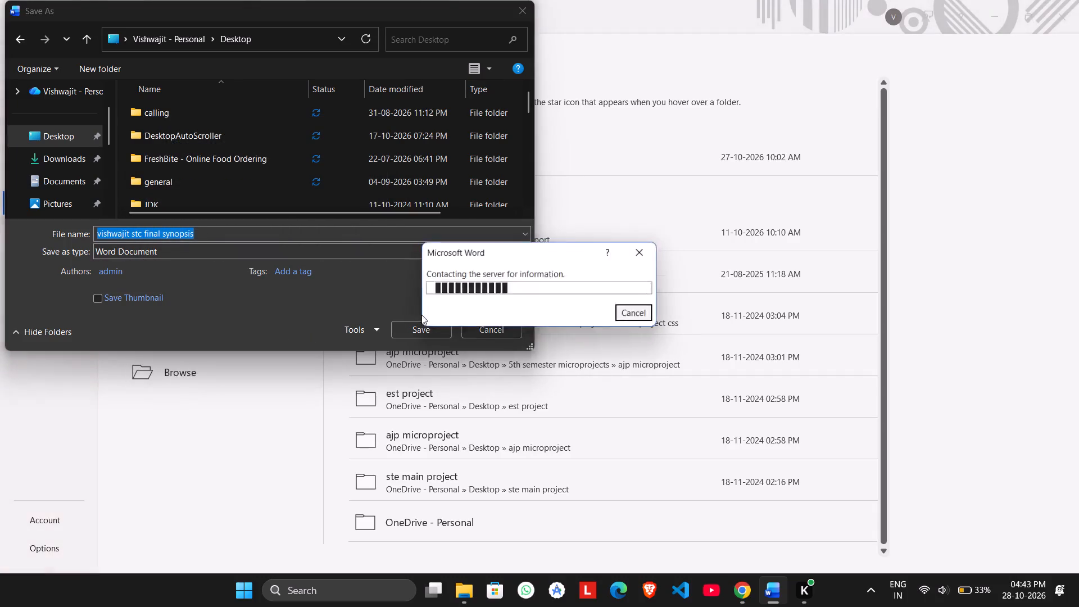
# Save a PDF copy of the synopsis to the Desktop under the name "vishwajit stc final synopsis".
pyautogui.click(9, 39)
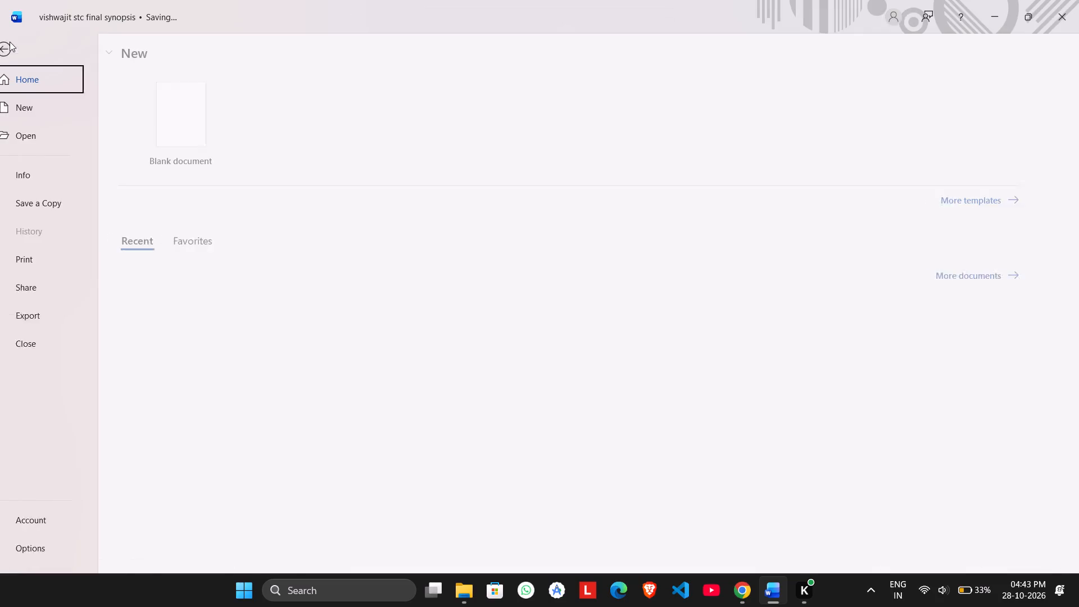
pyautogui.click(51, 207)
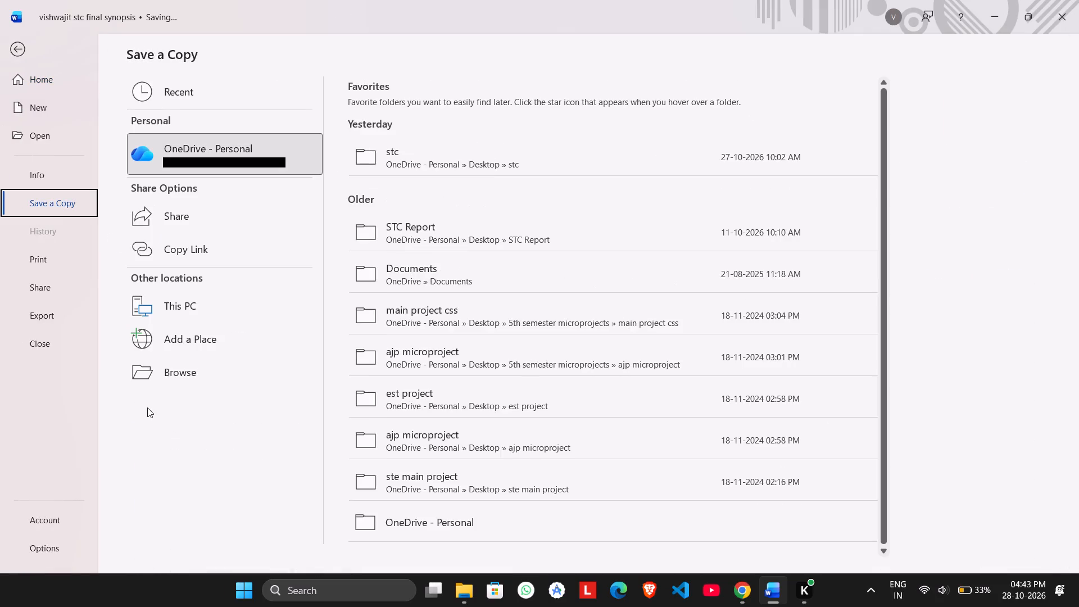
pyautogui.click(163, 378)
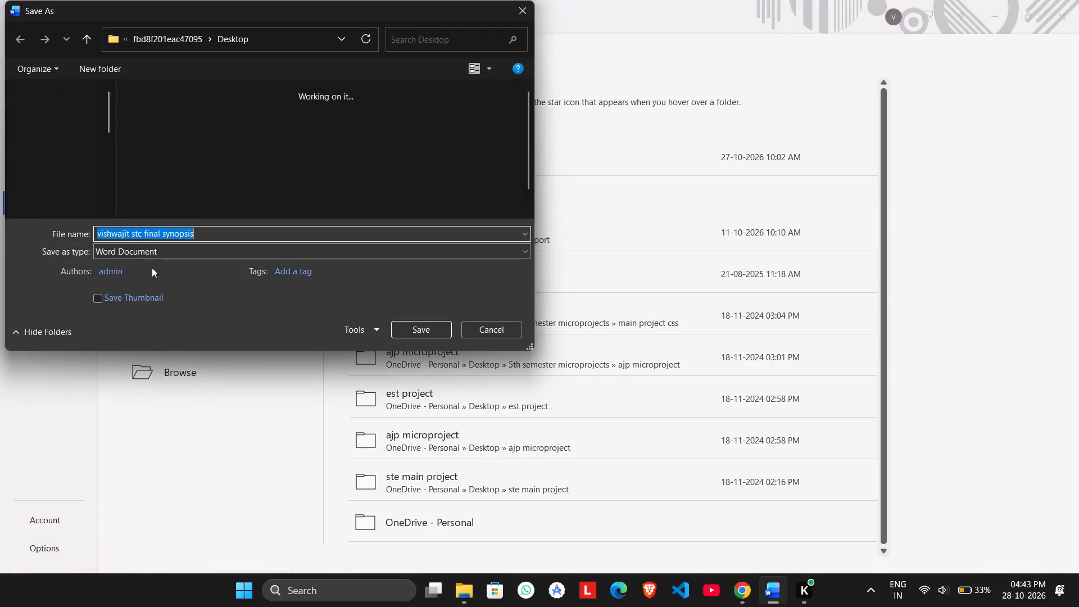
pyautogui.click(155, 253)
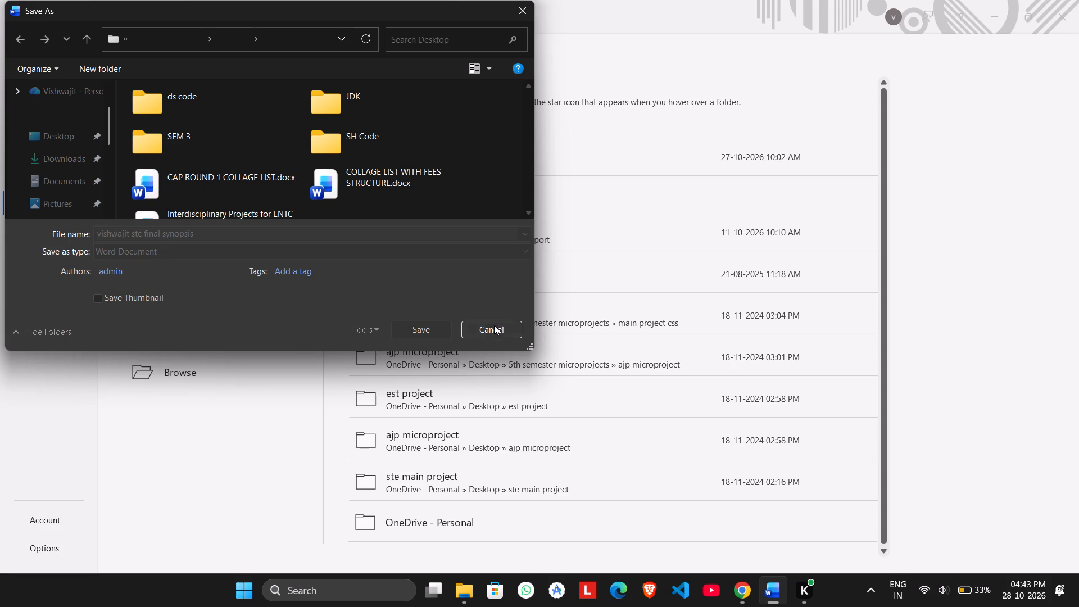
pyautogui.click(494, 326)
pyautogui.click(196, 246)
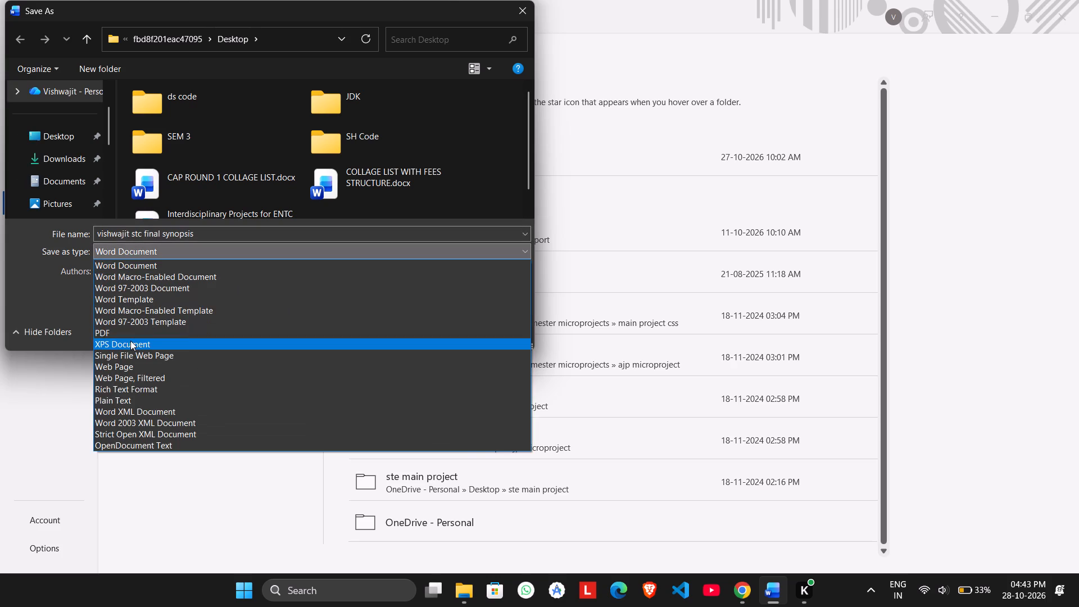
pyautogui.click(132, 335)
pyautogui.click(79, 138)
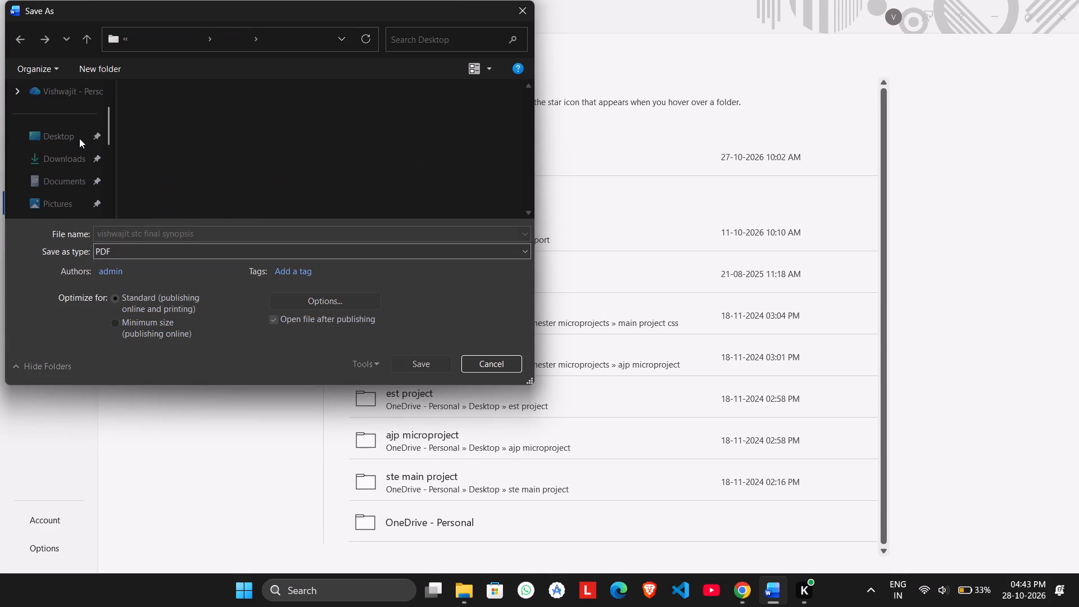
pyautogui.click(500, 368)
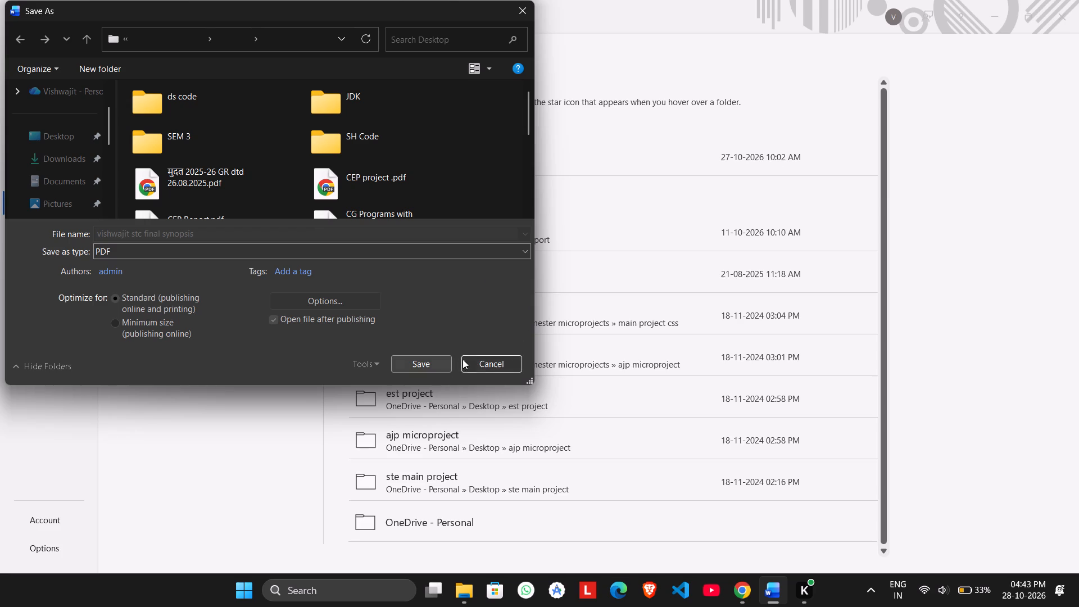
pyautogui.click(59, 133)
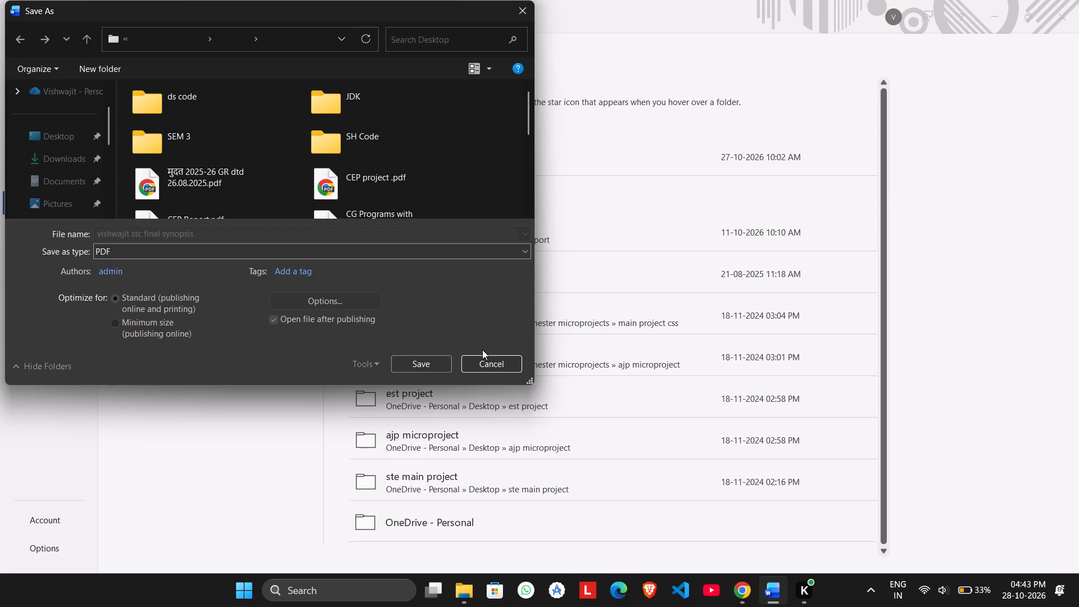
pyautogui.click(479, 362)
pyautogui.click(84, 137)
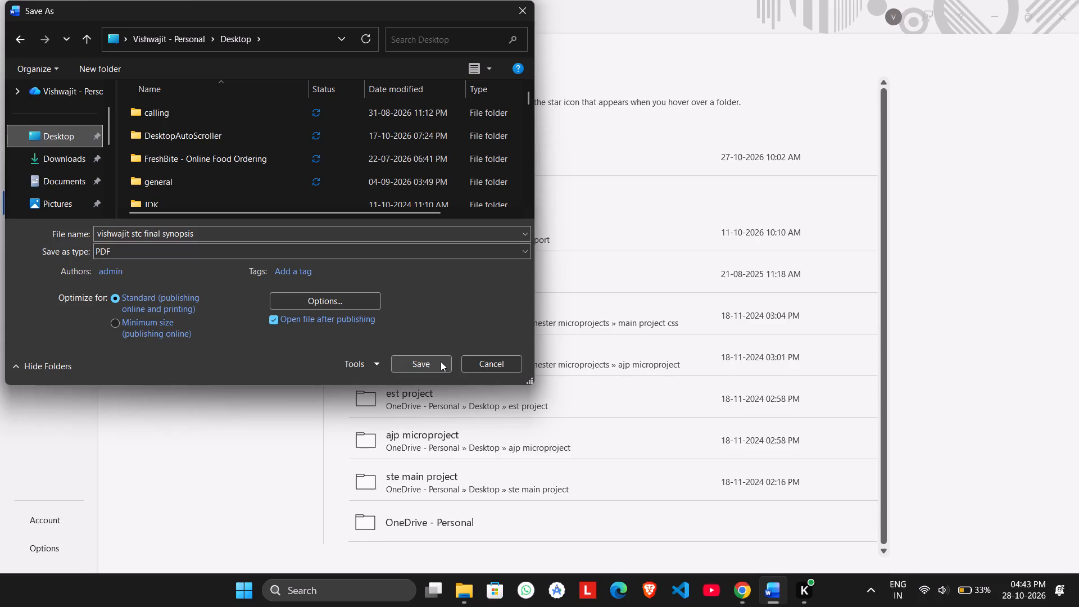
pyautogui.click(441, 361)
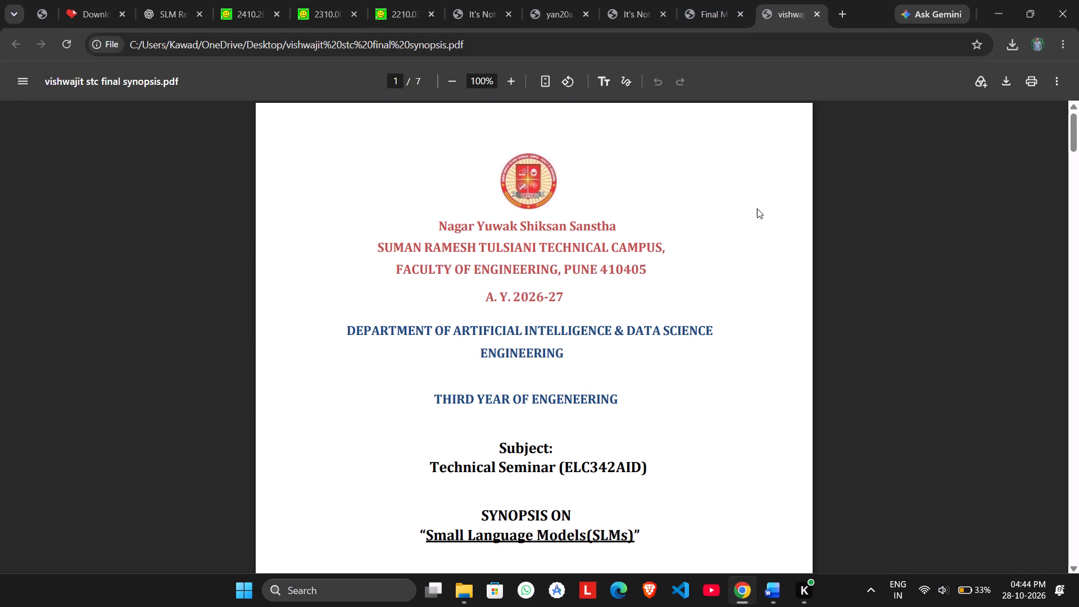
# In Chrome, download the converted Word document from the iLovePDF page.
pyautogui.click(101, 0)
pyautogui.click(595, 202)
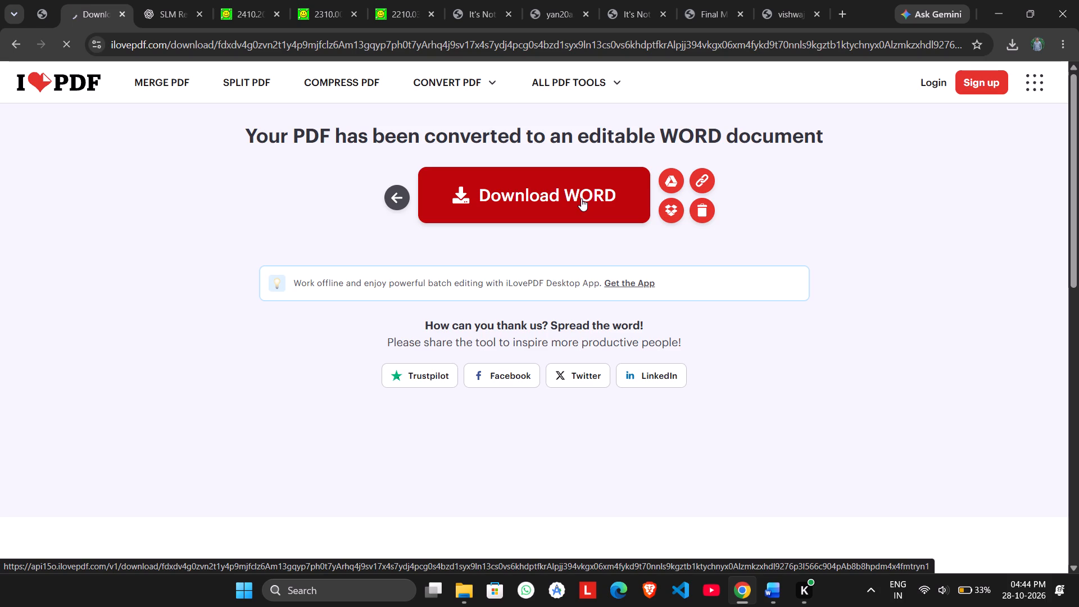
# Open the downloaded Final STC Report (1).docx in Word and enable editing.
pyautogui.click(1008, 39)
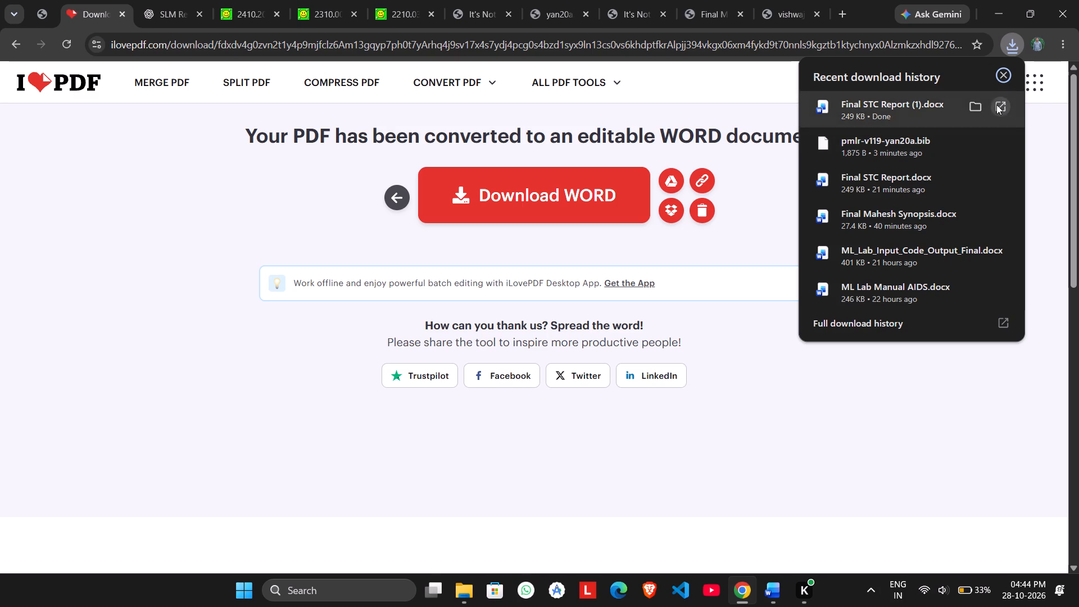
pyautogui.click(996, 105)
pyautogui.click(774, 586)
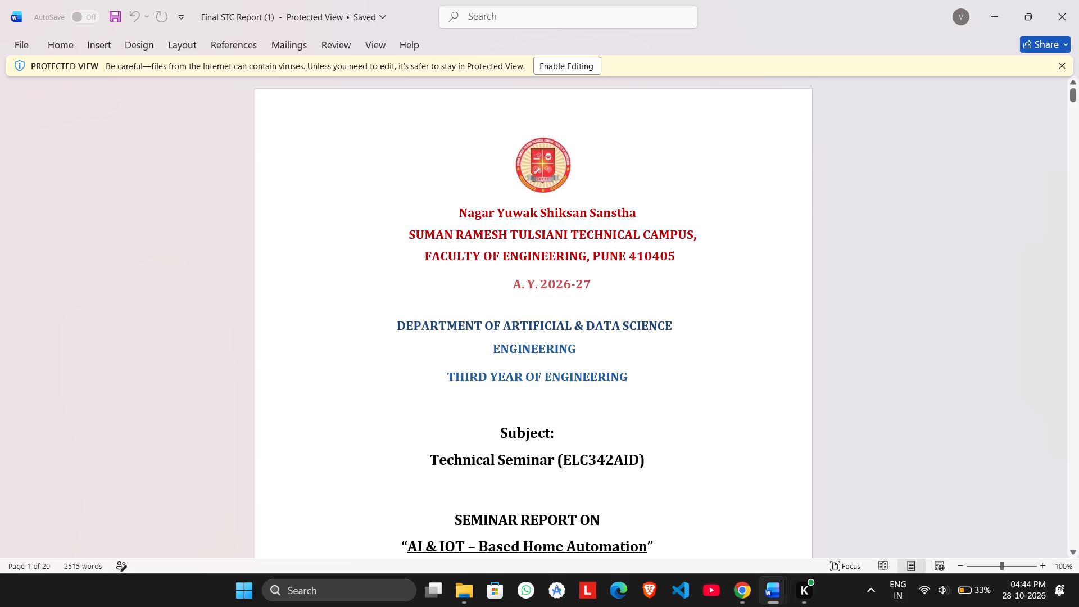
pyautogui.click(577, 65)
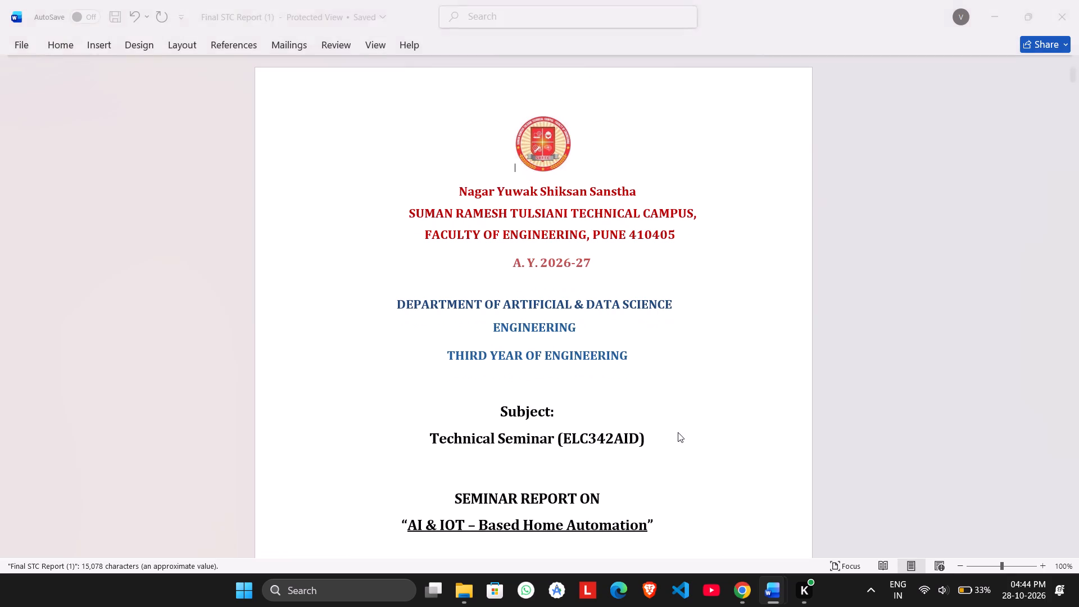
# Close the "vishwajit stc final synopsis" document window, keeping the report open.
pyautogui.scroll(-4, 602, 482)
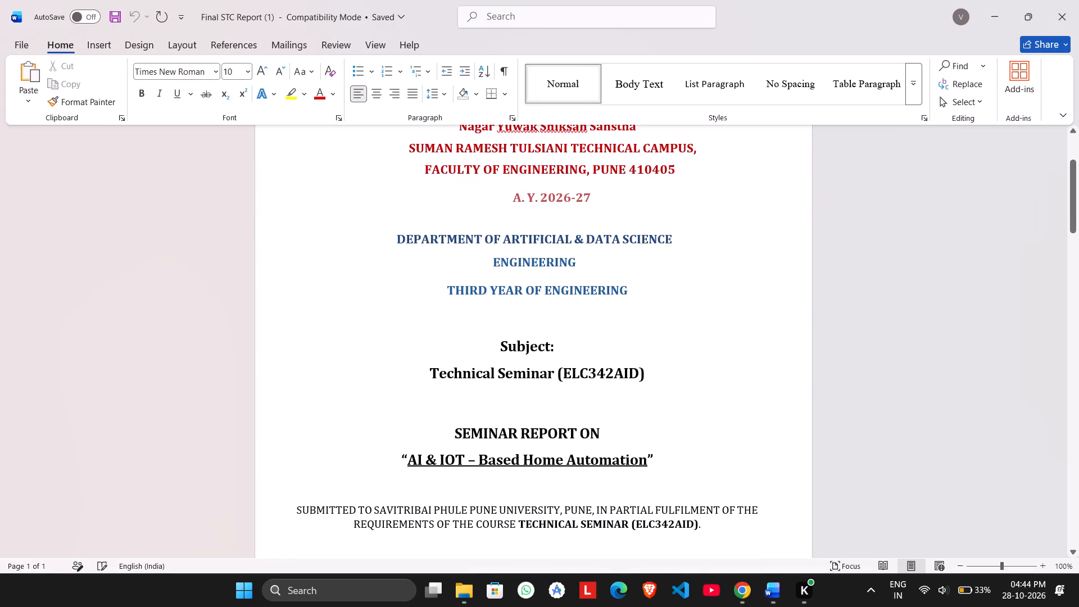
pyautogui.click(648, 456)
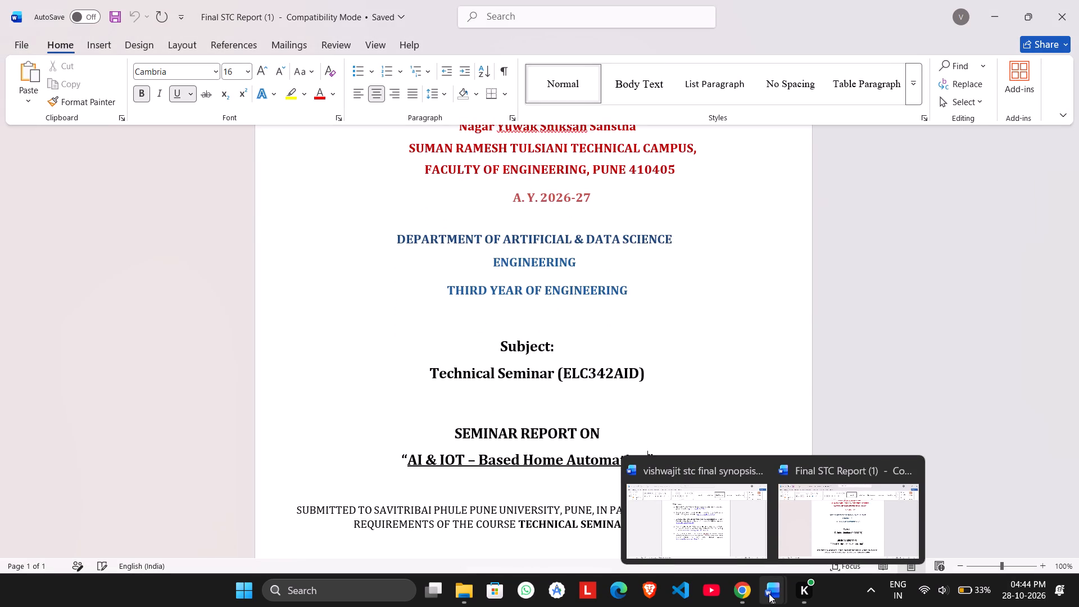
pyautogui.click(752, 473)
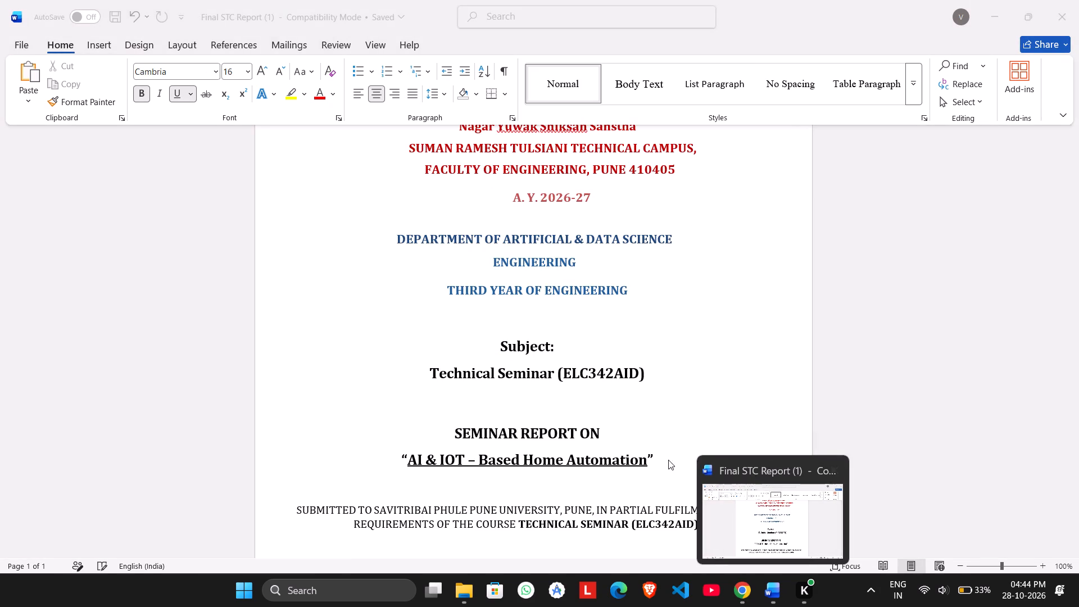
# Replace the report title between the quotation marks on the cover page with "Small Language Models(SLMs)".
pyautogui.click(649, 459)
pyautogui.press('BackSpace')
pyautogui.press('BackSpace')
pyautogui.press('BackSpace')
pyautogui.press('BackSpace')
pyautogui.press('BackSpace')
pyautogui.press('BackSpace')
pyautogui.press('BackSpace')
pyautogui.press('BackSpace')
pyautogui.press('BackSpace')
pyautogui.press('BackSpace')
pyautogui.press('BackSpace')
pyautogui.press('BackSpace')
pyautogui.press('BackSpace')
pyautogui.press('BackSpace')
pyautogui.press('BackSpace')
pyautogui.press('BackSpace')
pyautogui.press('BackSpace')
pyautogui.press('BackSpace')
pyautogui.press('BackSpace')
pyautogui.press('BackSpace')
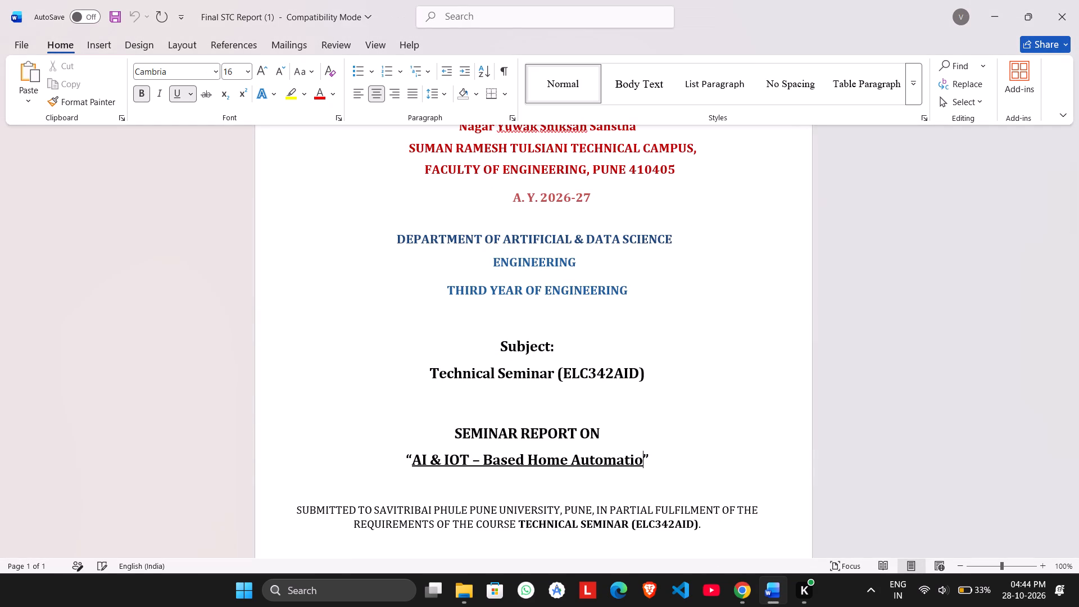
pyautogui.press('BackSpace')
pyautogui.press('BackSpace')
pyautogui.press('BackSpace')
pyautogui.press('BackSpace')
pyautogui.press('BackSpace')
pyautogui.press('BackSpace')
pyautogui.press('BackSpace')
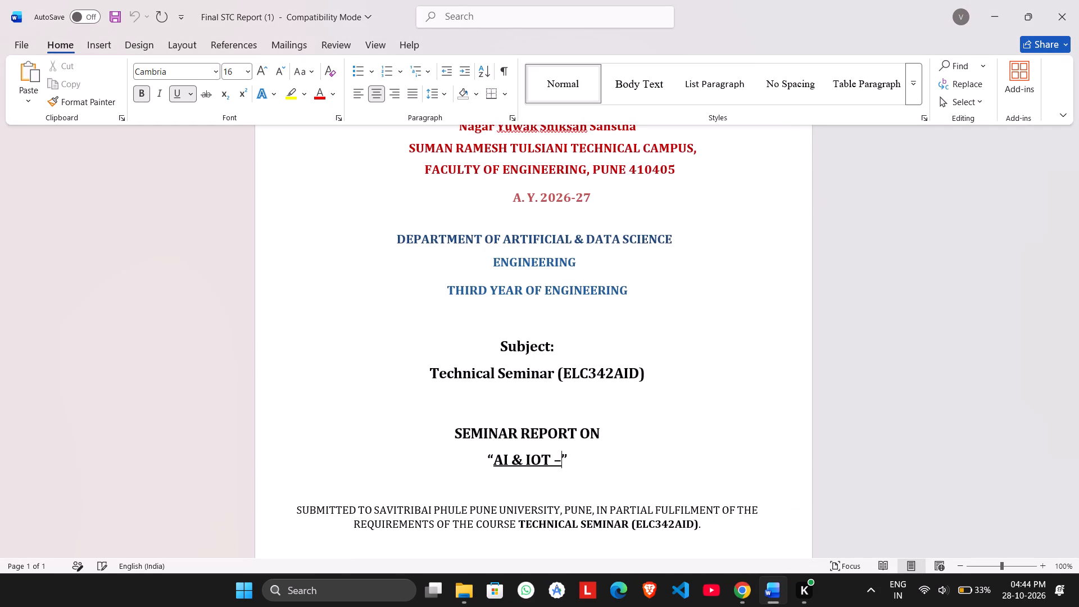
pyautogui.press('BackSpace')
pyautogui.press('BackSpace')
pyautogui.press('BackSpace')
pyautogui.press('BackSpace')
pyautogui.press('BackSpace')
pyautogui.press('BackSpace')
pyautogui.press('BackSpace')
pyautogui.press('BackSpace')
pyautogui.press('BackSpace')
pyautogui.press('BackSpace')
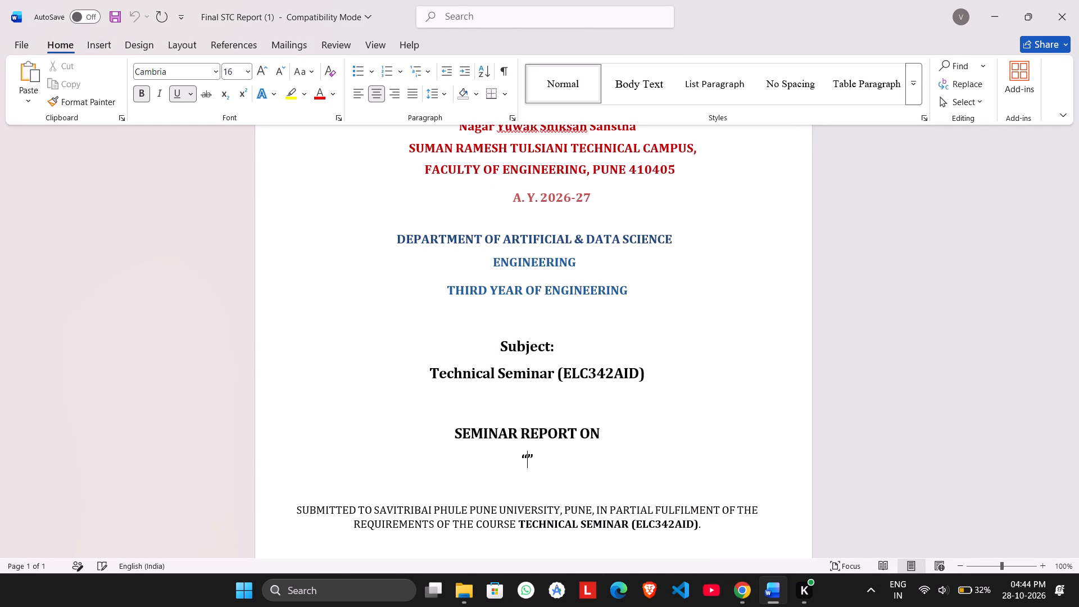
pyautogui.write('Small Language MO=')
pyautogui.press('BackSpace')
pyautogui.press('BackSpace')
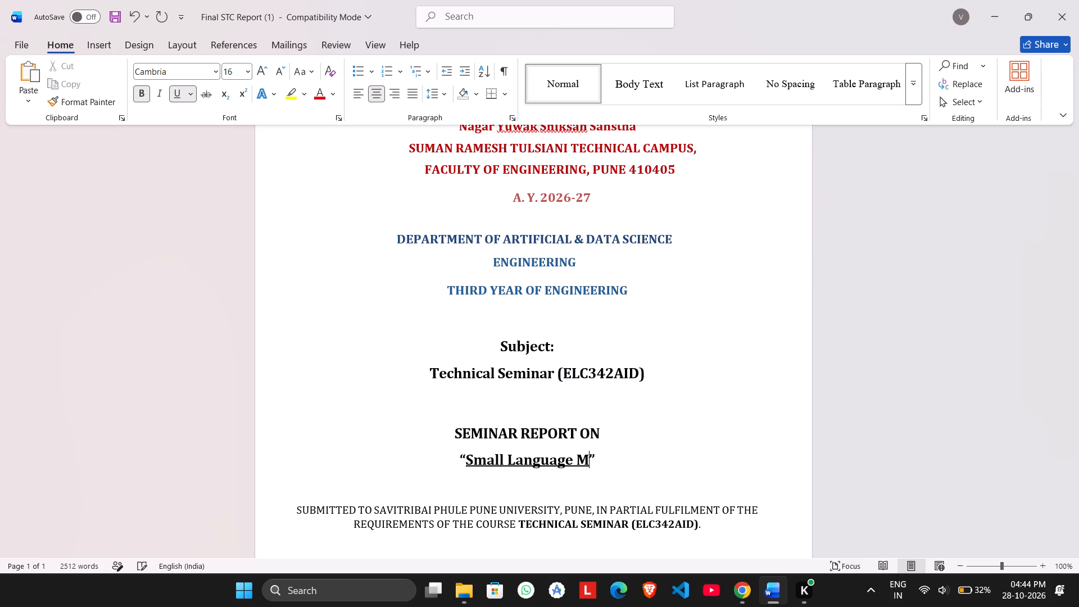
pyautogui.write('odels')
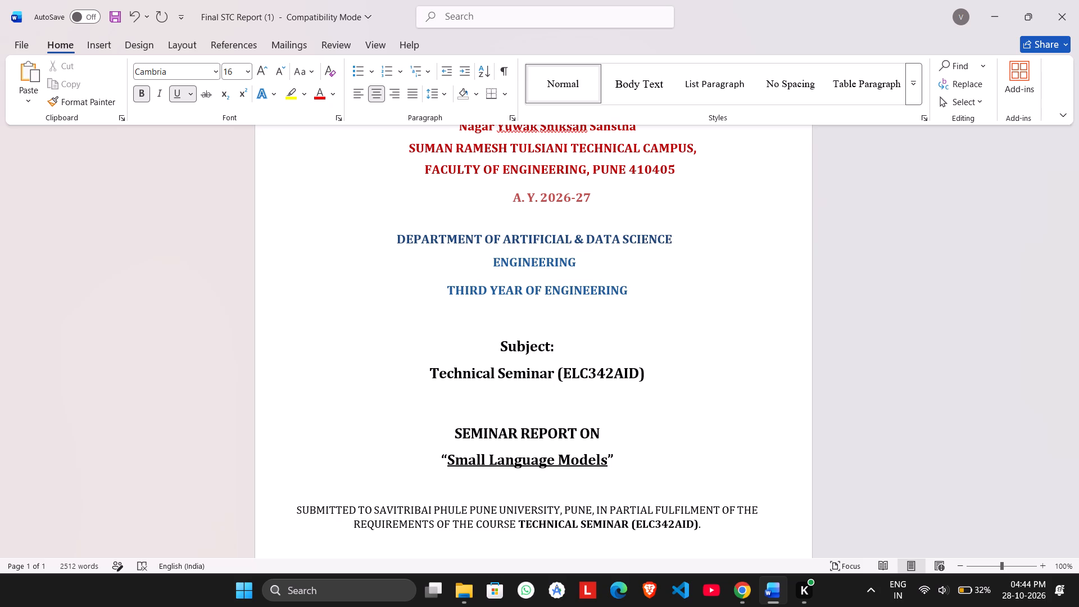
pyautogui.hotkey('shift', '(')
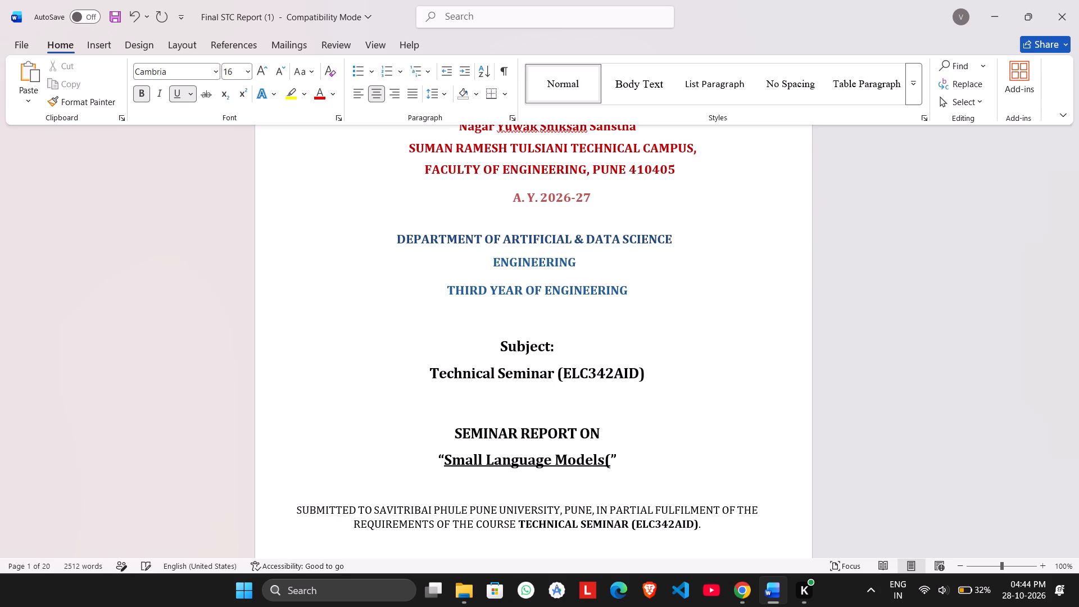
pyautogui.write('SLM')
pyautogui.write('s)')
# Replace the student name under "SUBMITTED BY" on the cover page with the new student's full name.
pyautogui.scroll(-1, 591, 452)
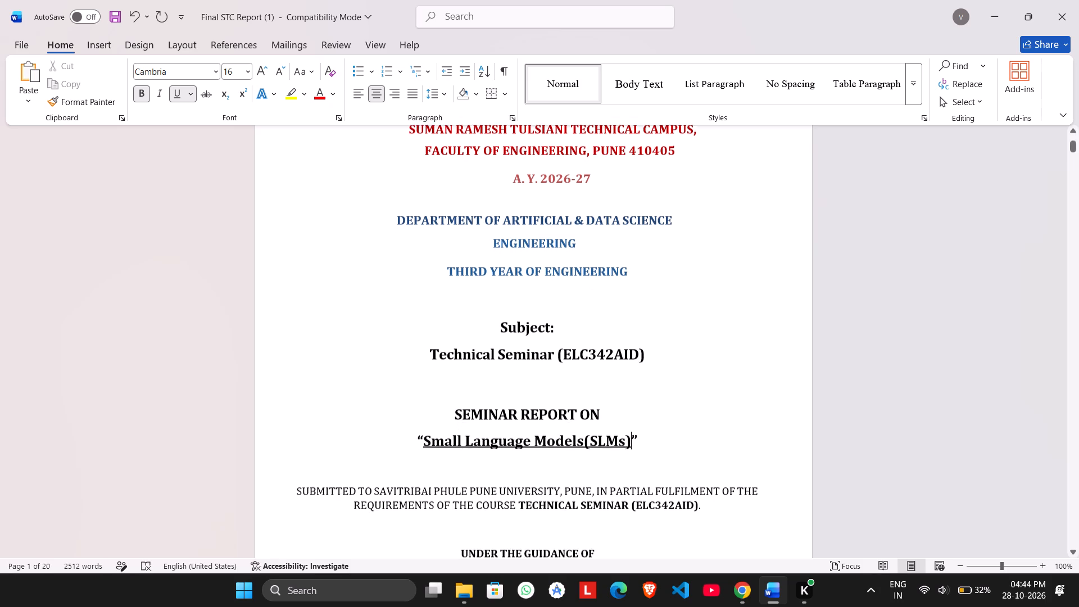
pyautogui.scroll(-5, 586, 454)
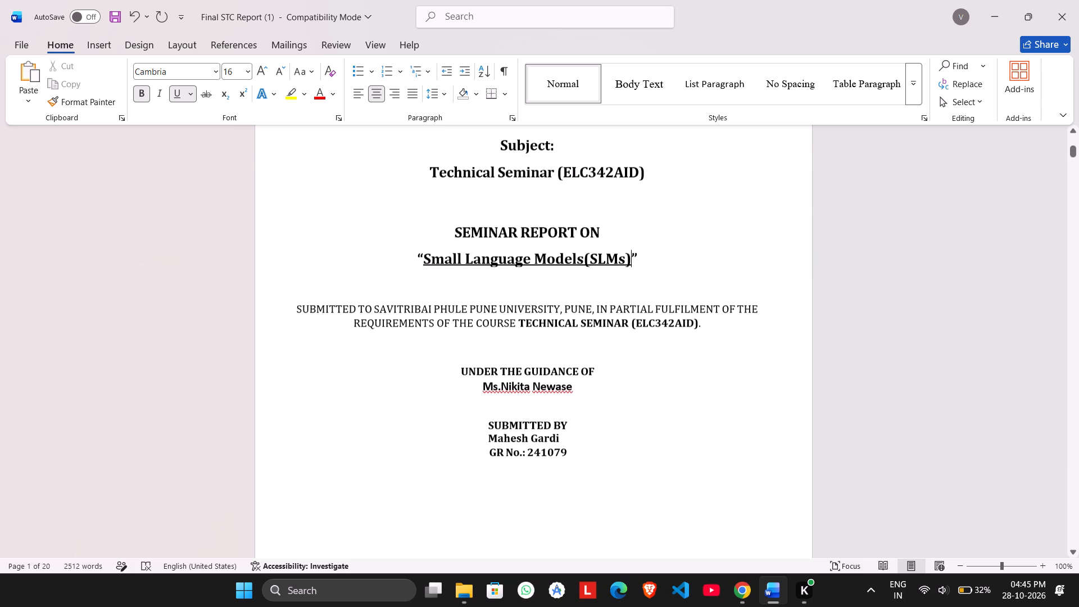
pyautogui.moveTo(566, 436); pyautogui.dragTo(496, 437)
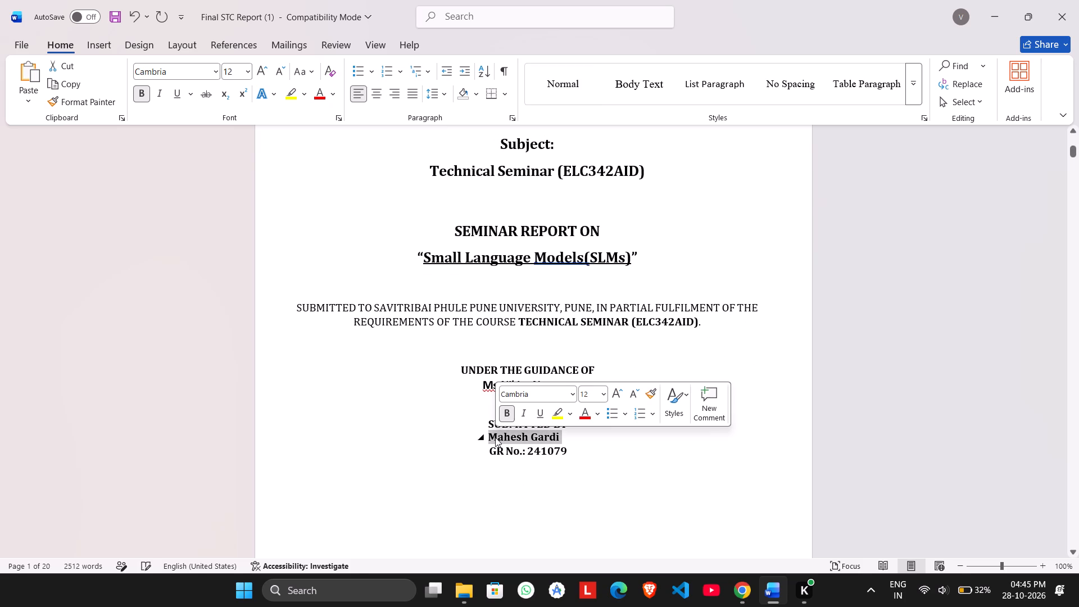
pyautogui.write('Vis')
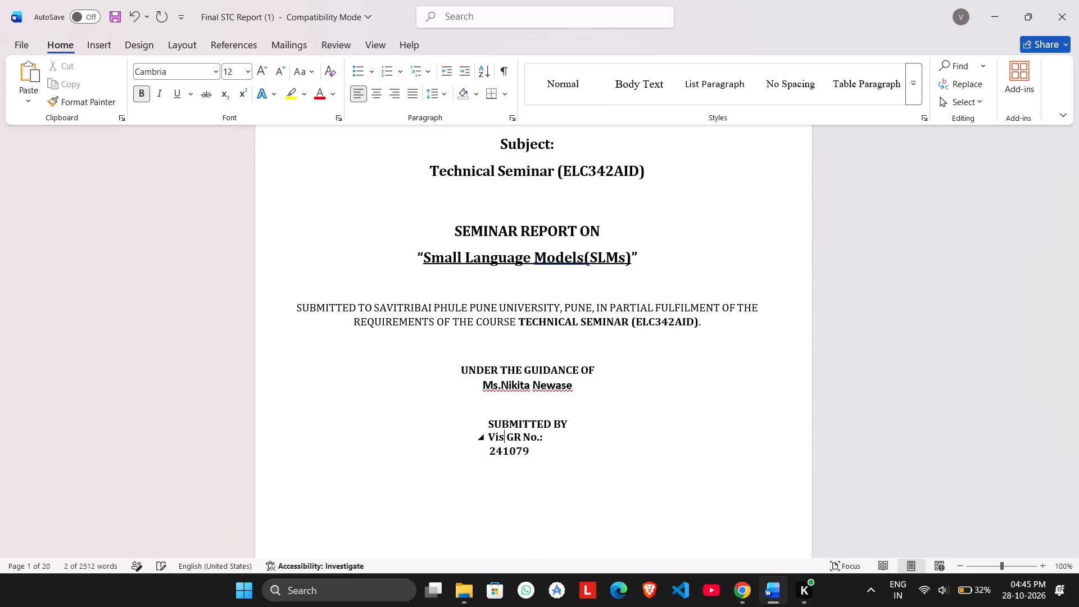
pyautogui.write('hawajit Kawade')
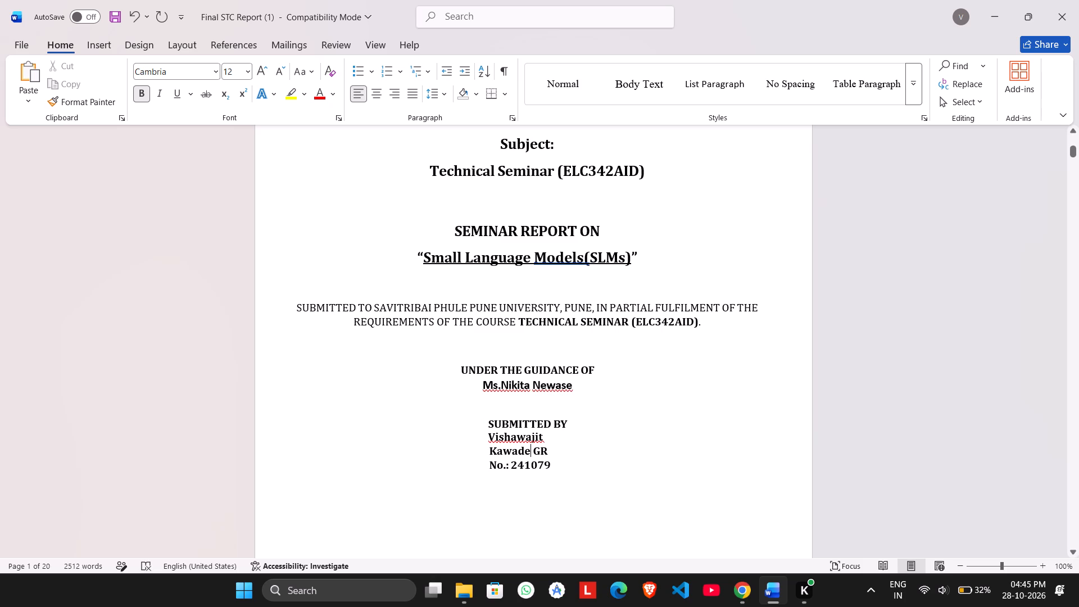
# Remove the indents from the student name and GR No. on the cover page and put them on separate lines.
pyautogui.click(489, 434)
pyautogui.press('BackSpace')
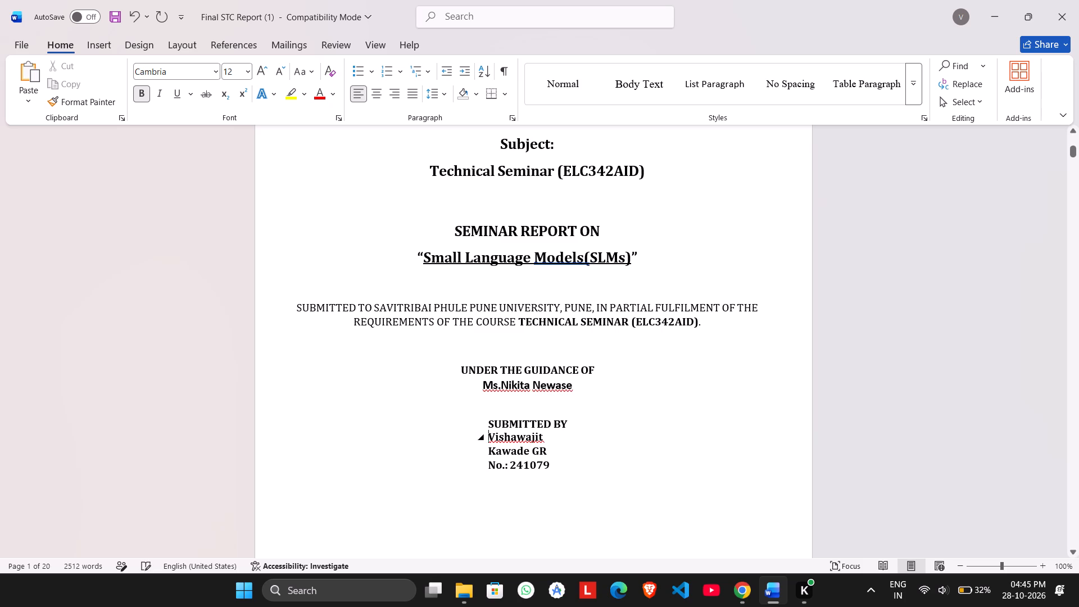
pyautogui.press('BackSpace')
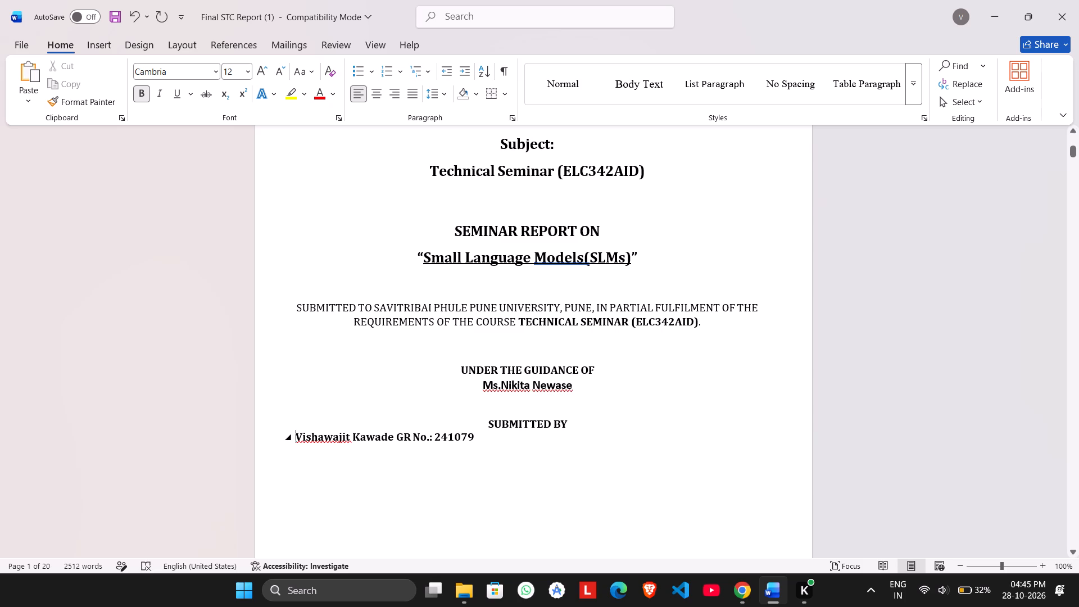
pyautogui.click(392, 434)
pyautogui.press('Return')
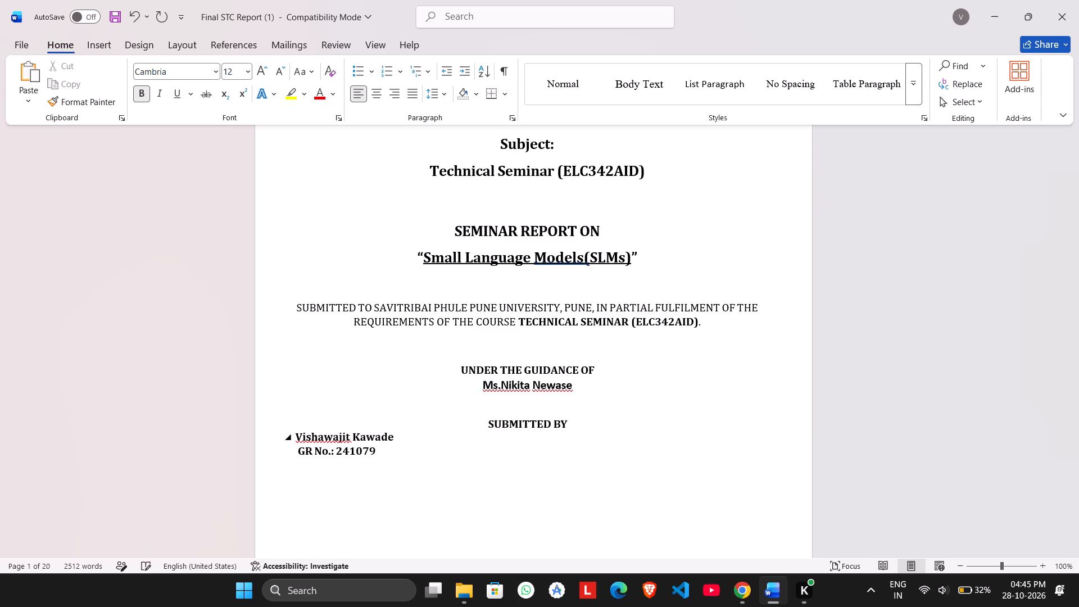
pyautogui.press('Right')
pyautogui.press('BackSpace')
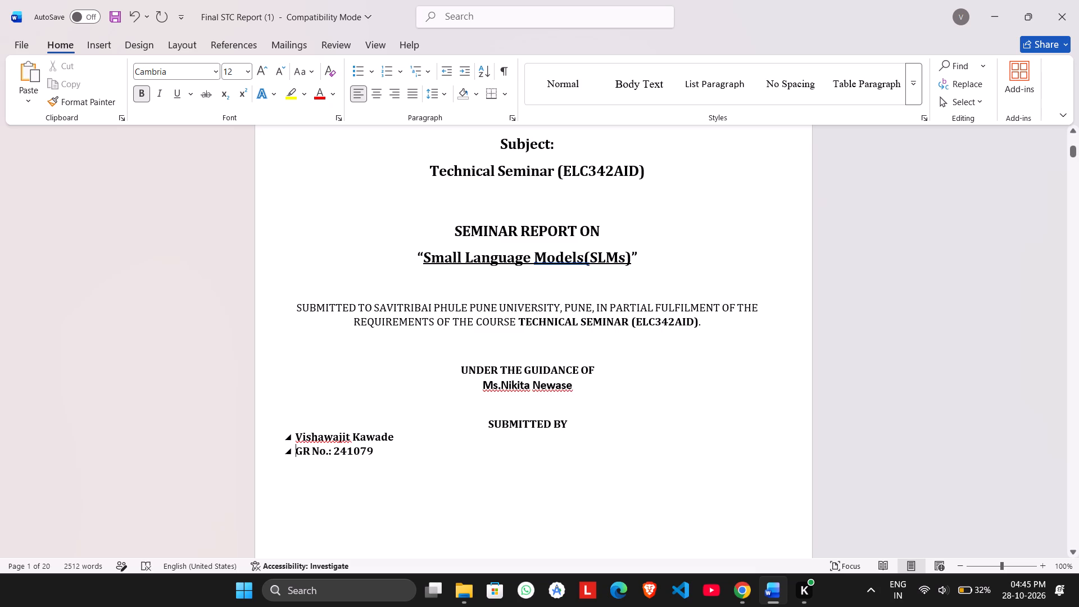
# Pad the student name line with leading spaces until it sits centred beneath "SUBMITTED BY".
pyautogui.click(297, 435)
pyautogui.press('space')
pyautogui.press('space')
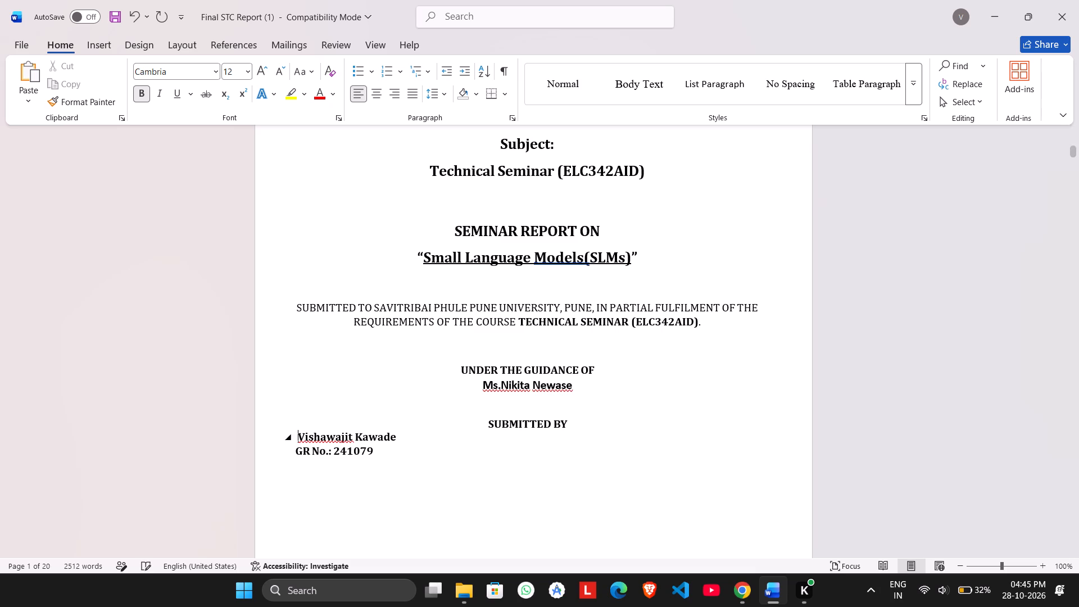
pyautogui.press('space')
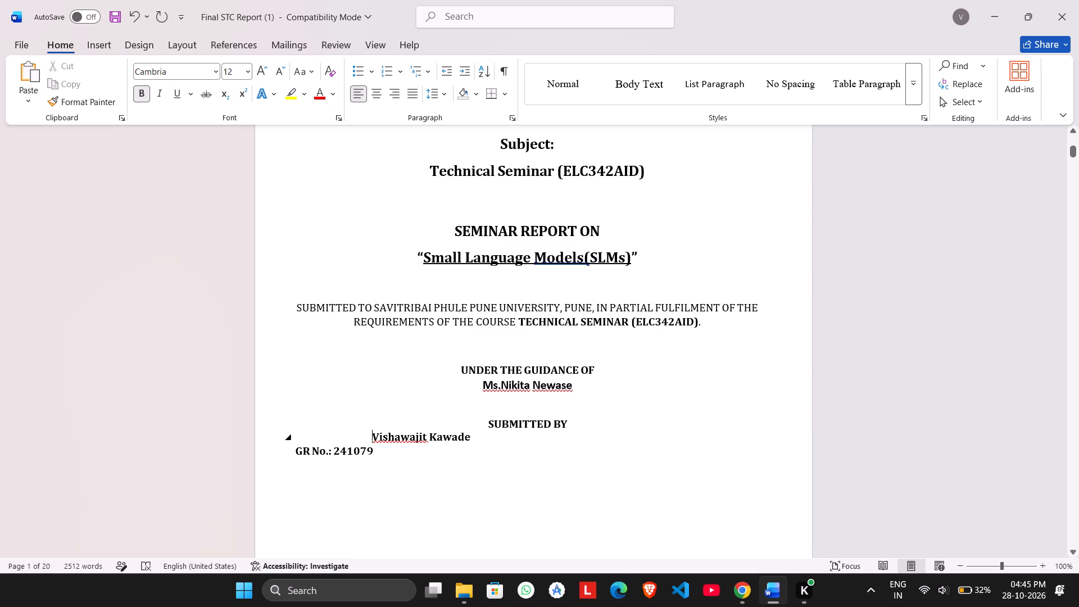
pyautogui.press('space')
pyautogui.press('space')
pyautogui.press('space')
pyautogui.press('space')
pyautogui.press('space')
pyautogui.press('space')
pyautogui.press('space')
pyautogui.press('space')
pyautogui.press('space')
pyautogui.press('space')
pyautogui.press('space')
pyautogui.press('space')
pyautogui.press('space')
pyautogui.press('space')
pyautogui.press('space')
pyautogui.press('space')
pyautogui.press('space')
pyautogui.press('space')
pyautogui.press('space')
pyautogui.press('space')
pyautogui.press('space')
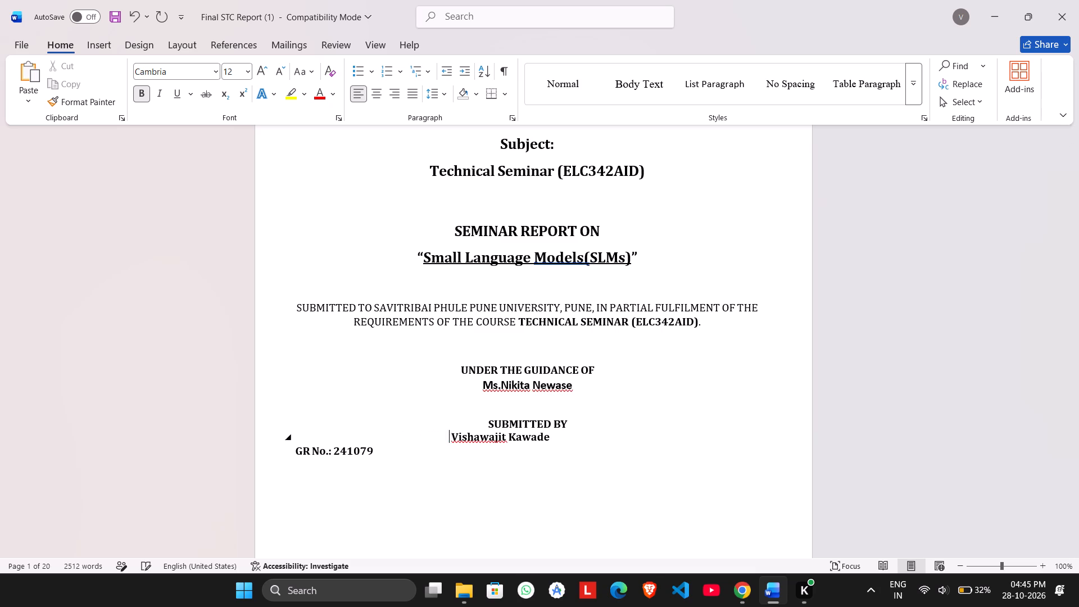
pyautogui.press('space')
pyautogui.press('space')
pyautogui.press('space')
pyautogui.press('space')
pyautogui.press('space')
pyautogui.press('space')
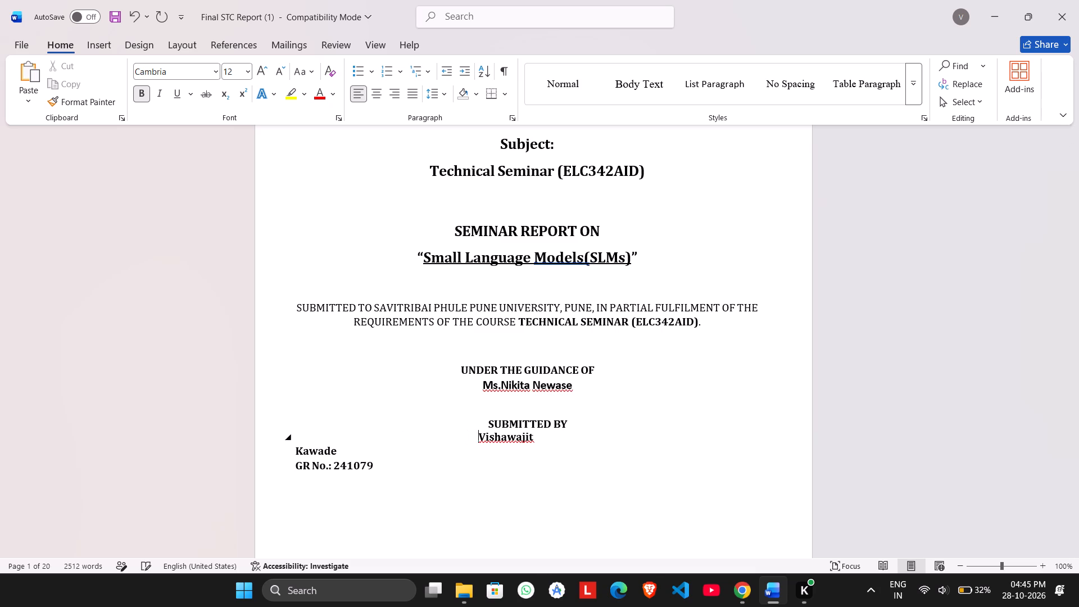
pyautogui.press('BackSpace')
pyautogui.press('BackSpace')
pyautogui.press('BackSpace')
pyautogui.press('BackSpace')
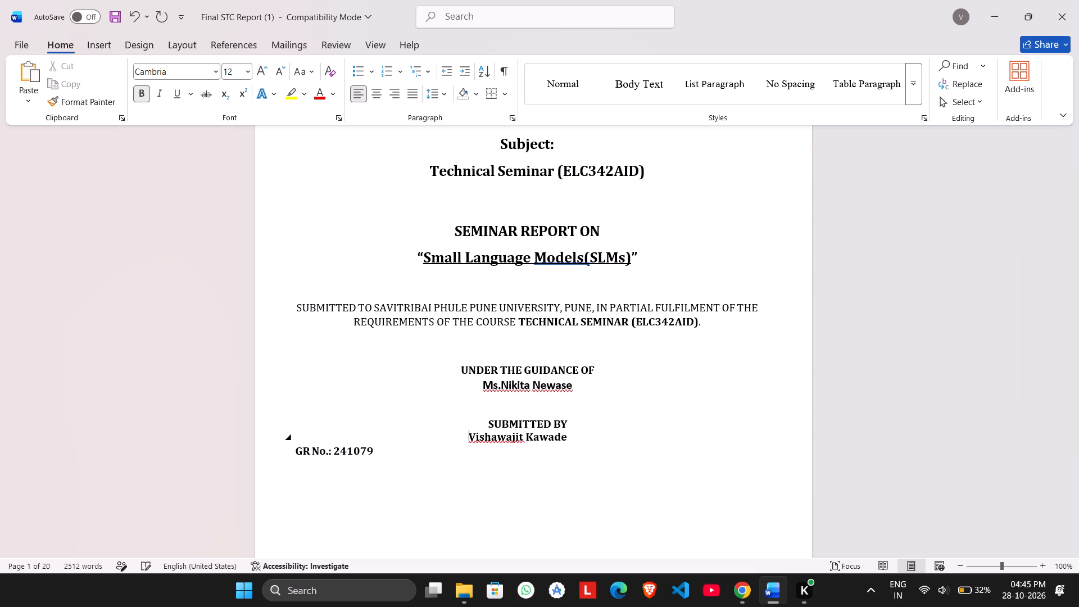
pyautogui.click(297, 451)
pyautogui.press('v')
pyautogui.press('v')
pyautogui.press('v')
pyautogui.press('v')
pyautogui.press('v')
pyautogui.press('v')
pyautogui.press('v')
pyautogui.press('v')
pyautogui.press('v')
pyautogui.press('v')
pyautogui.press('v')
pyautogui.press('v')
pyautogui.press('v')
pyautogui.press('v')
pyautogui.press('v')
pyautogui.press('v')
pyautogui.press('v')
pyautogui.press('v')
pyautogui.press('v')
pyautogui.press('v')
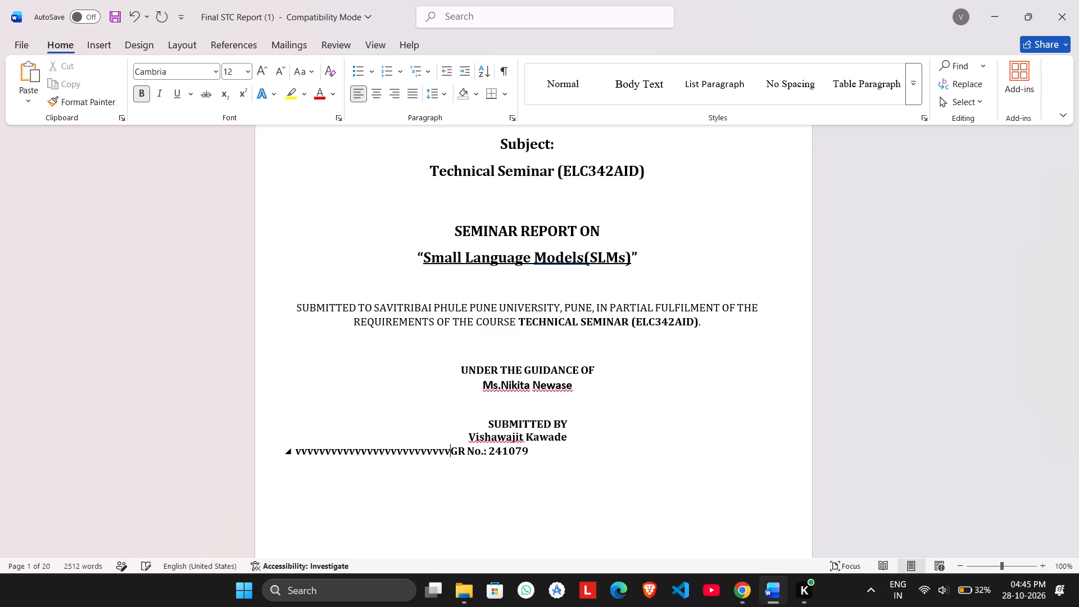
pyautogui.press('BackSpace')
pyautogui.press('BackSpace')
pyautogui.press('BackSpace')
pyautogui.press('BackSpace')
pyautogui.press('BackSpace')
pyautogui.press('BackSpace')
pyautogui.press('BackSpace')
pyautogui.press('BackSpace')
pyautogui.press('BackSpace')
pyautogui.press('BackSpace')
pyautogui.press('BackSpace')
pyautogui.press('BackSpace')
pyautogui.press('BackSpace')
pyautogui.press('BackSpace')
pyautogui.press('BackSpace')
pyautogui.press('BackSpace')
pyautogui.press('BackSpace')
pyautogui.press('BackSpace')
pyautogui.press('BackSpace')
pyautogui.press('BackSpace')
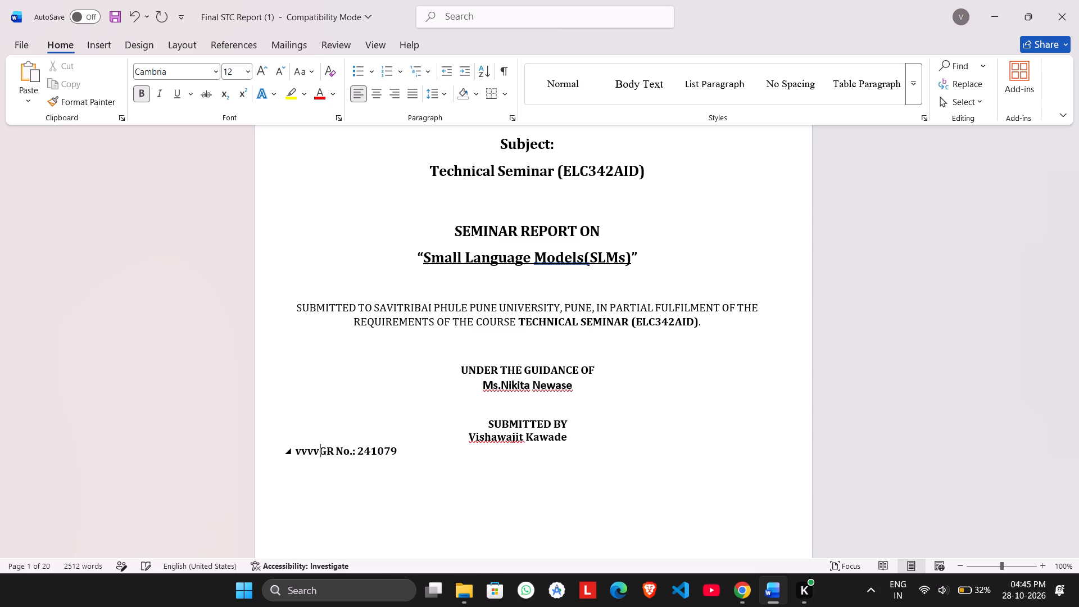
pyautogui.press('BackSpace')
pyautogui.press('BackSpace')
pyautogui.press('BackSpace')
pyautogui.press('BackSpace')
# Pad the GR No. line with leading spaces so it lines up beneath "SUBMITTED BY" and the student name.
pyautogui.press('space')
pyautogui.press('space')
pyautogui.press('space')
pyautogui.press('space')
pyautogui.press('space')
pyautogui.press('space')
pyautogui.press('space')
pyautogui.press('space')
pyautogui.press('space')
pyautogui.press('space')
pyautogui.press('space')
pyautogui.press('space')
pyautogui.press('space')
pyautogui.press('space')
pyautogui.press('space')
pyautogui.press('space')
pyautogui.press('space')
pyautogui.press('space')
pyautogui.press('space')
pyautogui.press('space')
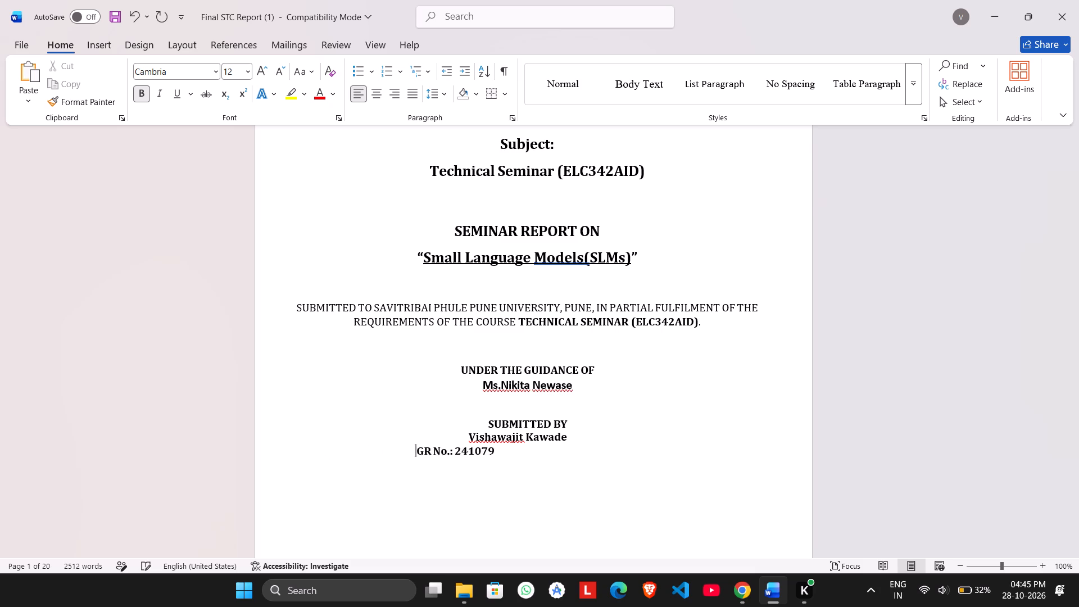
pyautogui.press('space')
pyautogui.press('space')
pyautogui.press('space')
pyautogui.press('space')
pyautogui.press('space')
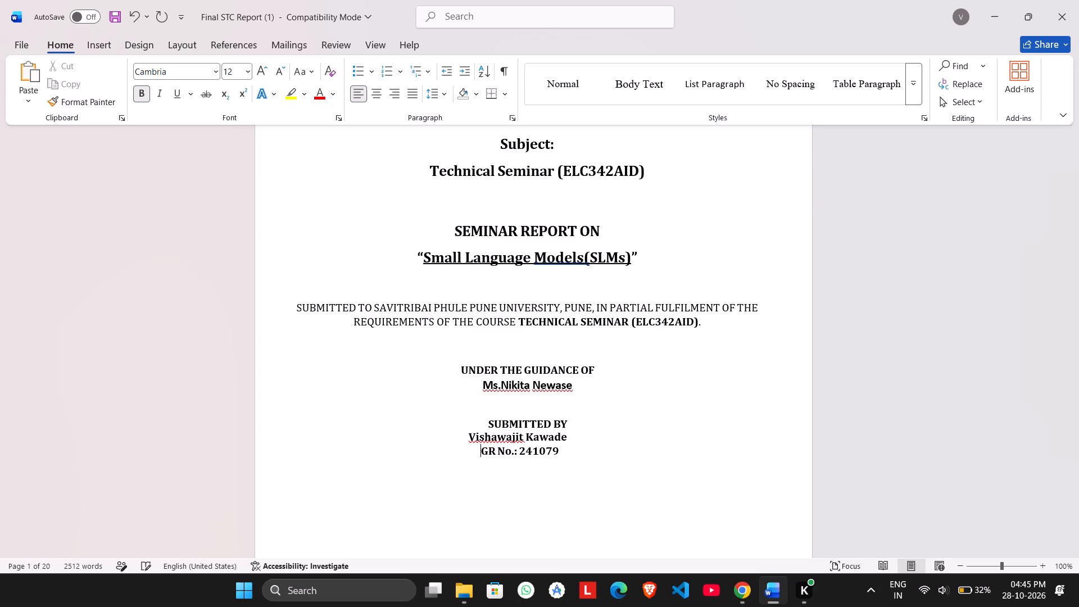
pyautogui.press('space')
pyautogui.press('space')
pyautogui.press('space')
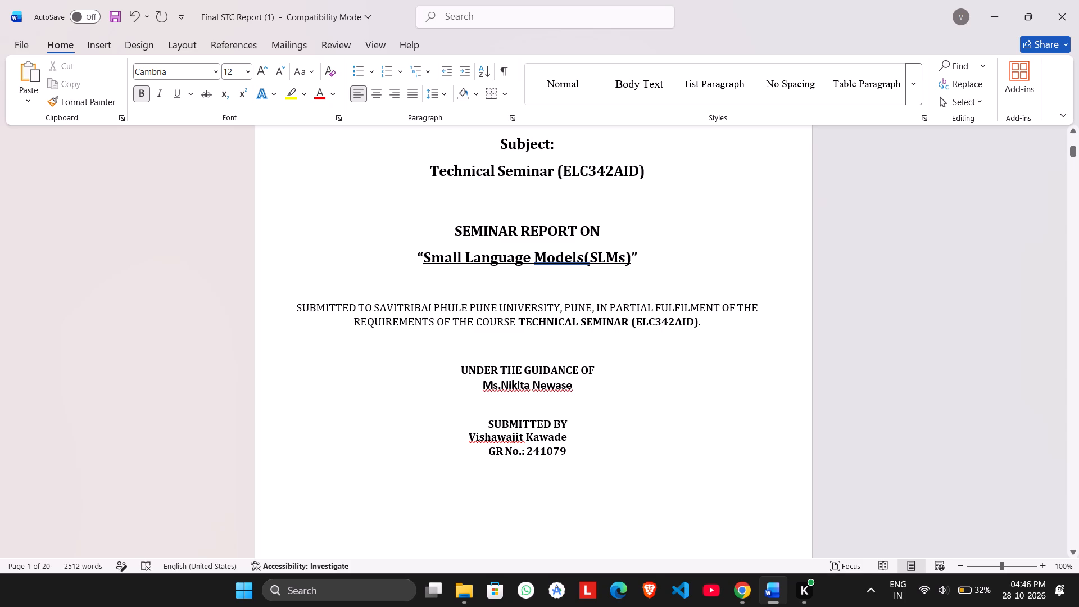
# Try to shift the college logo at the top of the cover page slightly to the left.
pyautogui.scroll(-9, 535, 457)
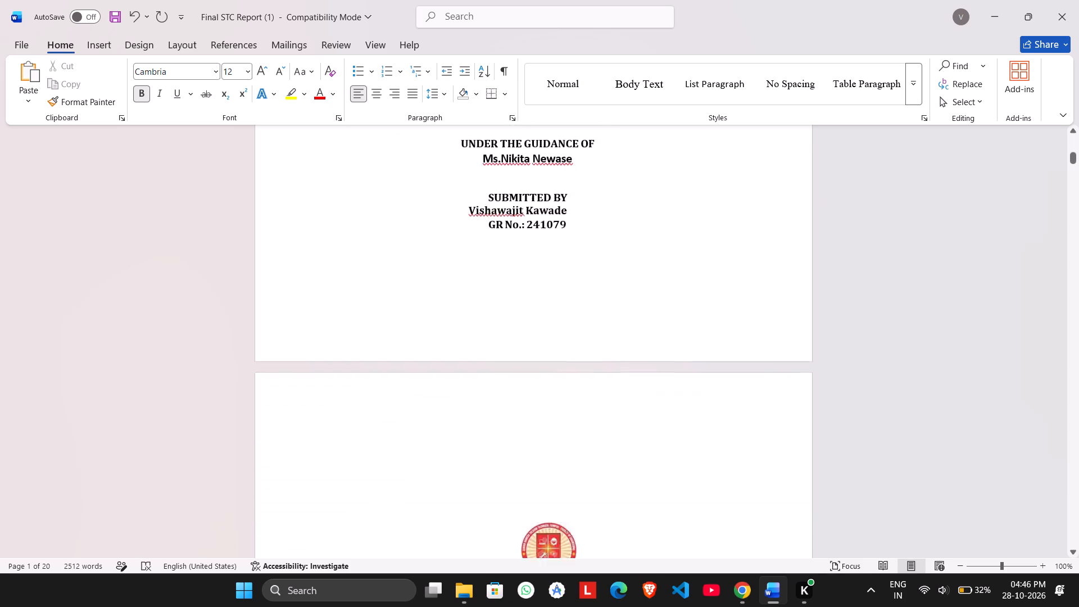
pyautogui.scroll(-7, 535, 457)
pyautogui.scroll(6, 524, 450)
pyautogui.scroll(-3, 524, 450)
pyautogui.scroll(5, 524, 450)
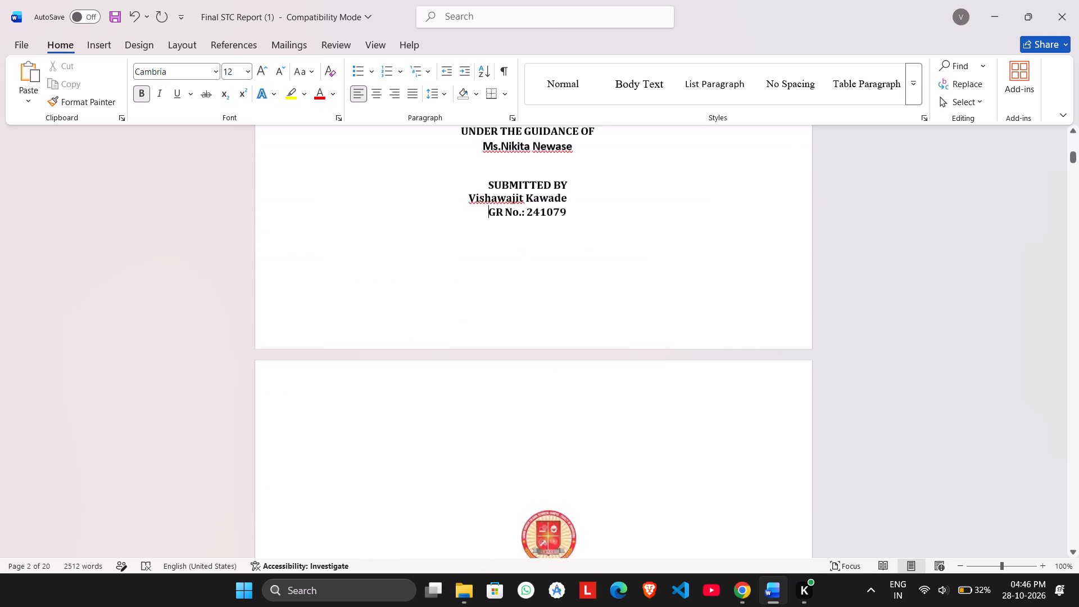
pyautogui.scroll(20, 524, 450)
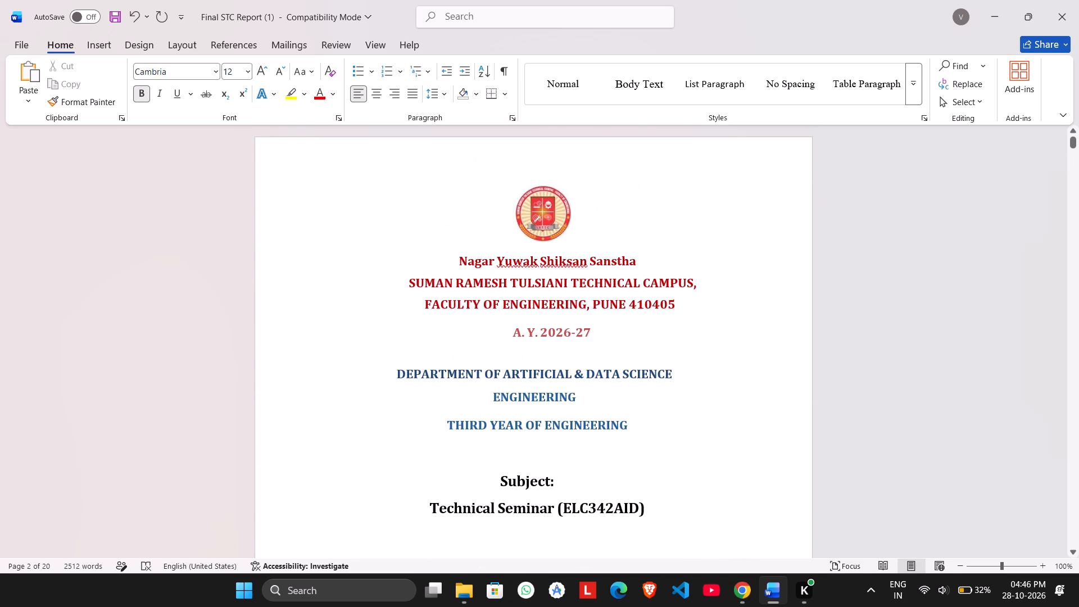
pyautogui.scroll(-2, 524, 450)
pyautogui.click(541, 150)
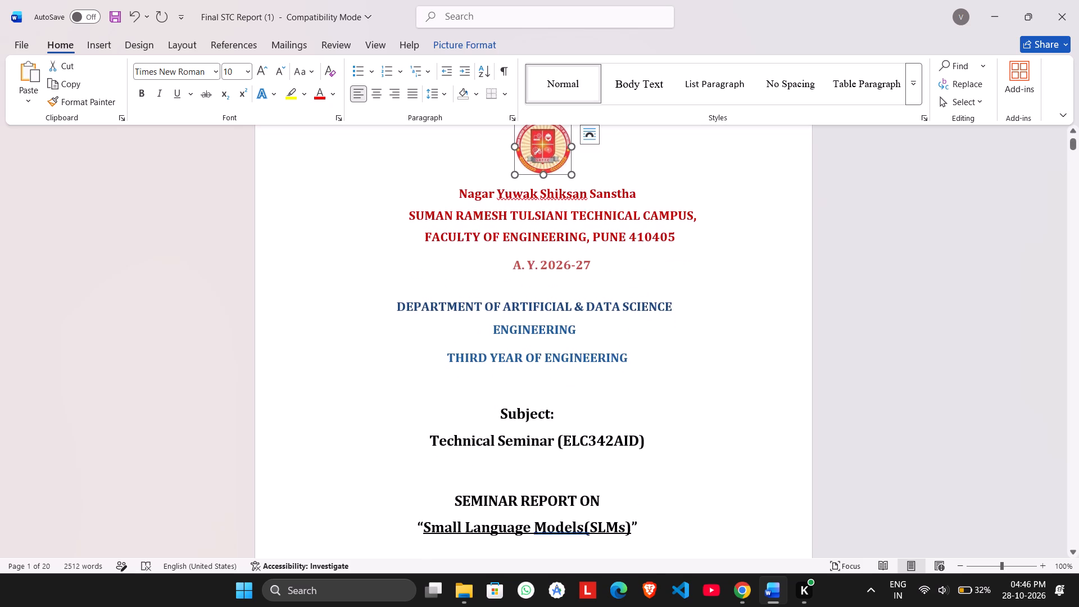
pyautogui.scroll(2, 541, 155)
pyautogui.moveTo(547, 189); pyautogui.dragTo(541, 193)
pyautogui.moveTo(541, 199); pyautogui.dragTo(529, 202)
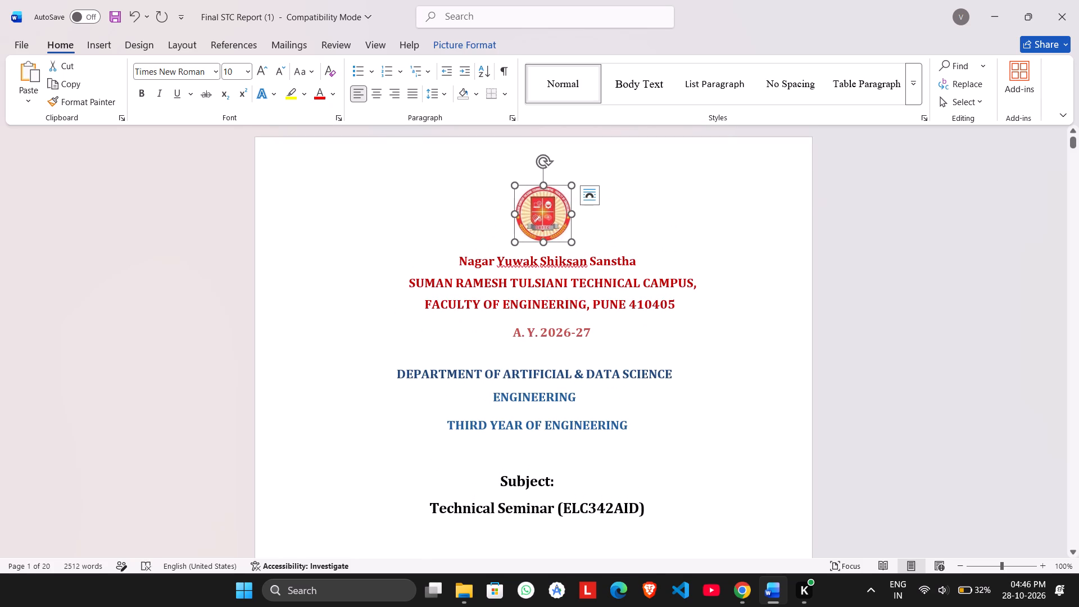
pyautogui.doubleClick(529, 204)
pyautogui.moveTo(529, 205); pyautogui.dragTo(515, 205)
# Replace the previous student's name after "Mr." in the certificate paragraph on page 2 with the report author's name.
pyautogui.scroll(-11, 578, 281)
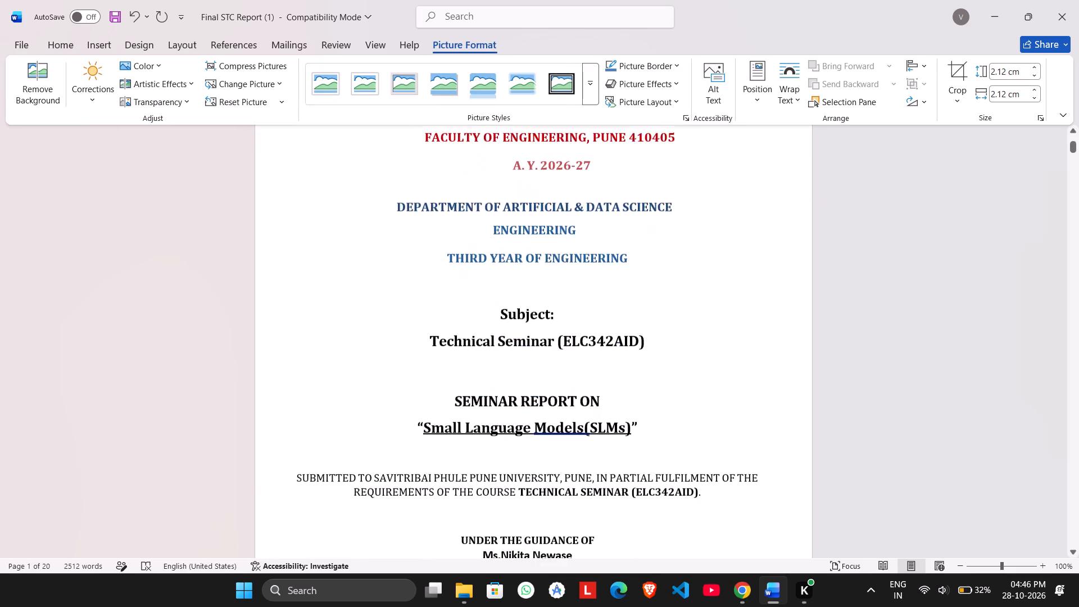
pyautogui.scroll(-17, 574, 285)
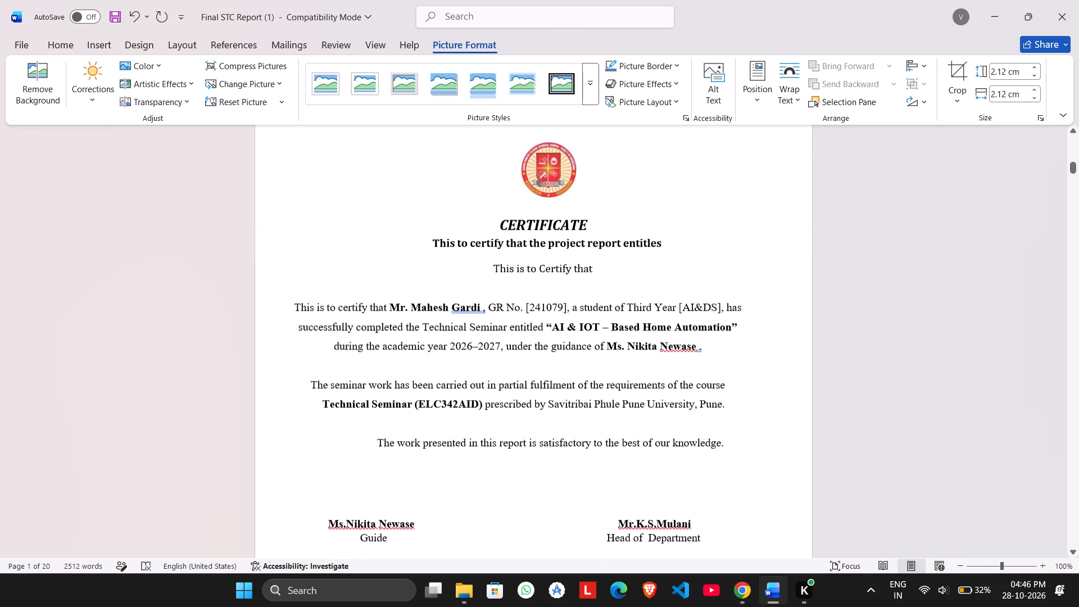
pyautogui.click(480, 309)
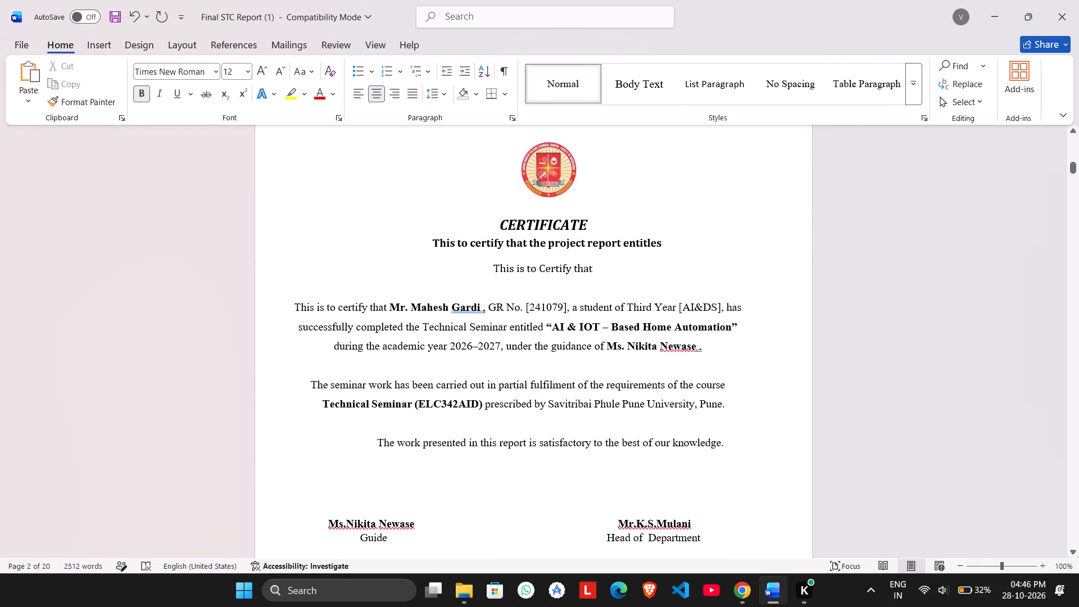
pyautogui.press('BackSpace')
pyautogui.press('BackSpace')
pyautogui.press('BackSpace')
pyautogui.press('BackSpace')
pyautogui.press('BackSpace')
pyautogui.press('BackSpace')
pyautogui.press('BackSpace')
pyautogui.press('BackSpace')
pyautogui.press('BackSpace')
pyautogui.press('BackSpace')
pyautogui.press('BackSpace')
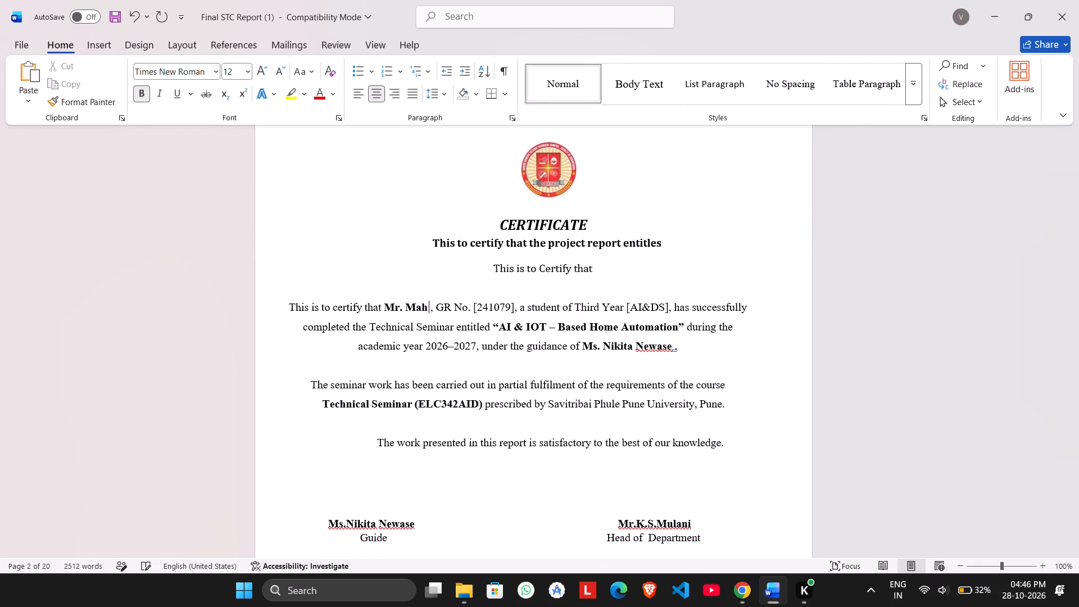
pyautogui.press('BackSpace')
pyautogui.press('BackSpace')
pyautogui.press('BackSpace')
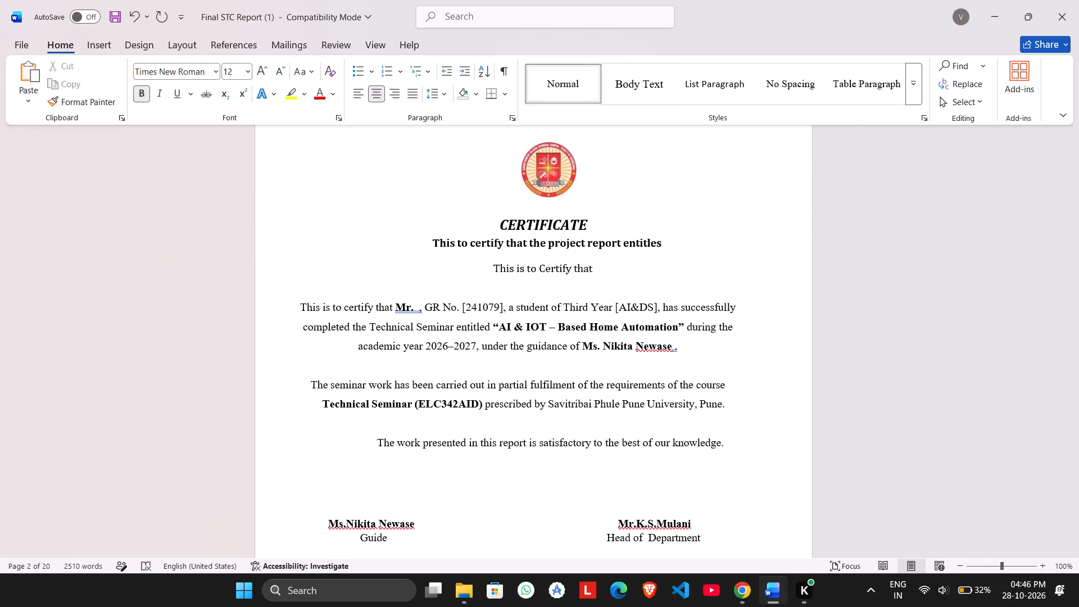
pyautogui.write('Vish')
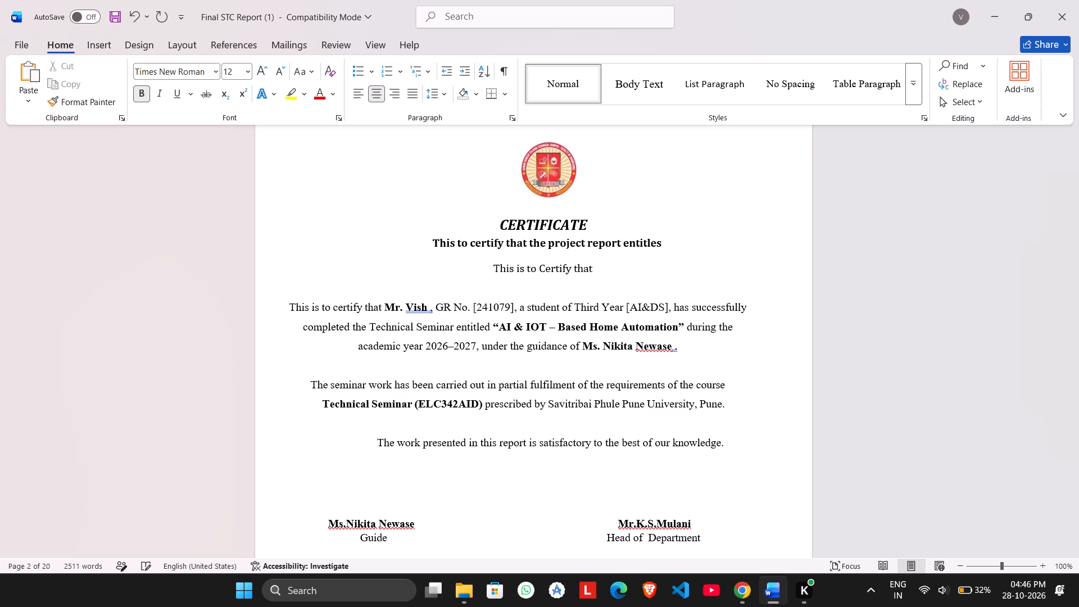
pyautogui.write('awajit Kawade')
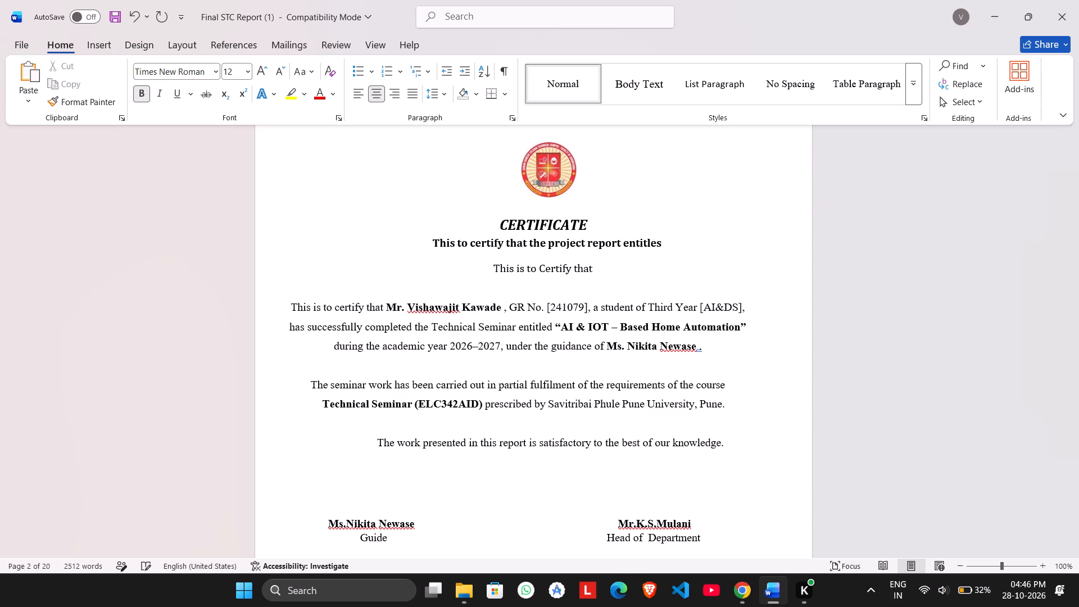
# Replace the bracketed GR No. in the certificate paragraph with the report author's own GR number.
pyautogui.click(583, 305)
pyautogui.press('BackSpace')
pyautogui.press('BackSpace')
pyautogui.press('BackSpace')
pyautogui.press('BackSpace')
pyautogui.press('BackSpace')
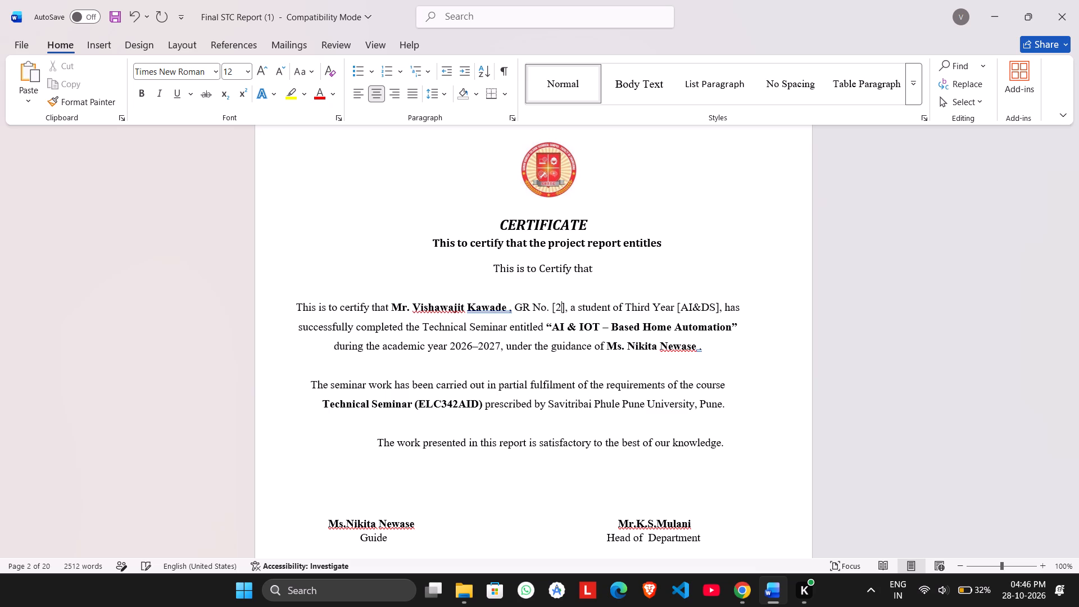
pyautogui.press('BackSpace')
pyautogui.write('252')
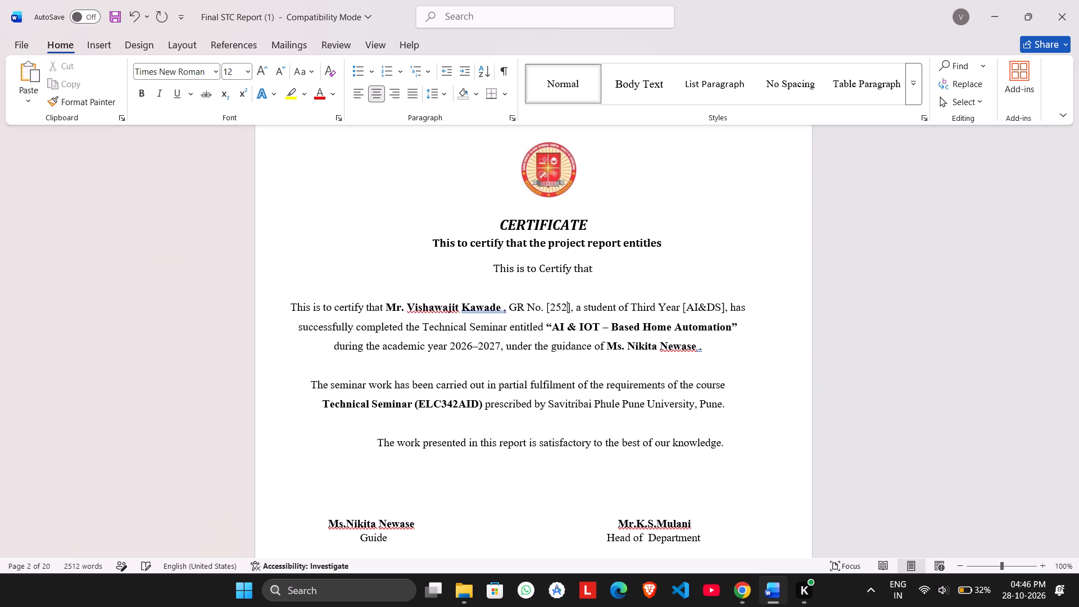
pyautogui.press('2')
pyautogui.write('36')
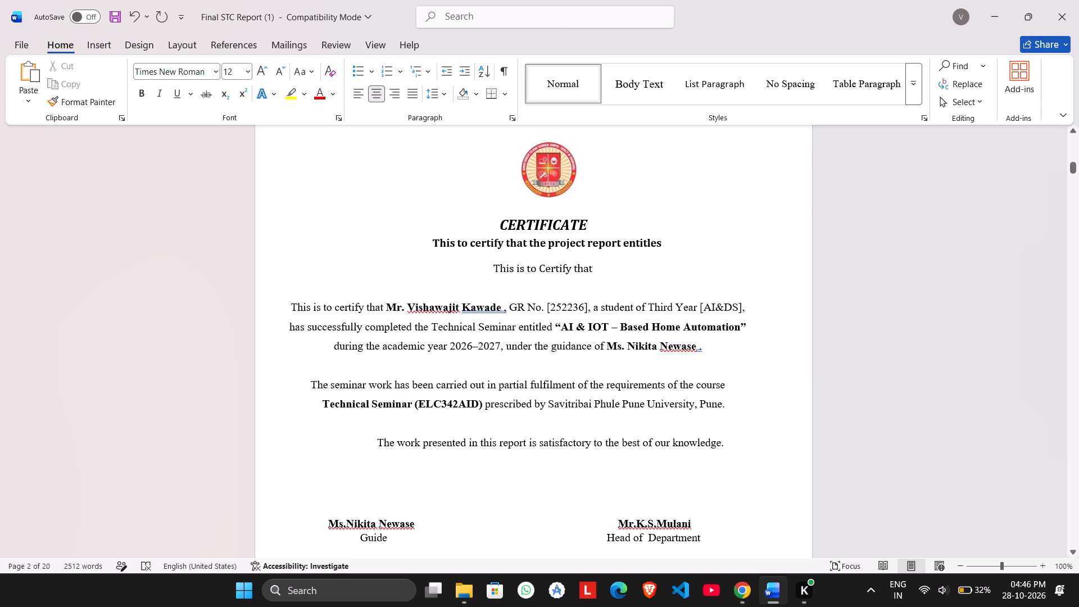
# Replace the GR No. beneath the student name on the cover page with the report author's own number.
pyautogui.scroll(14, 569, 309)
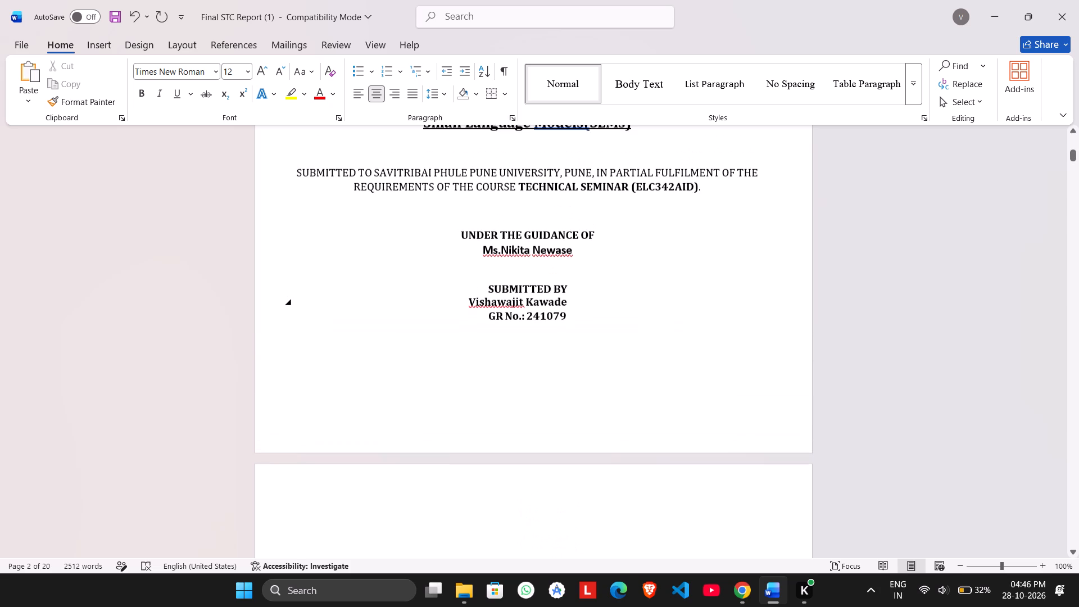
pyautogui.click(566, 315)
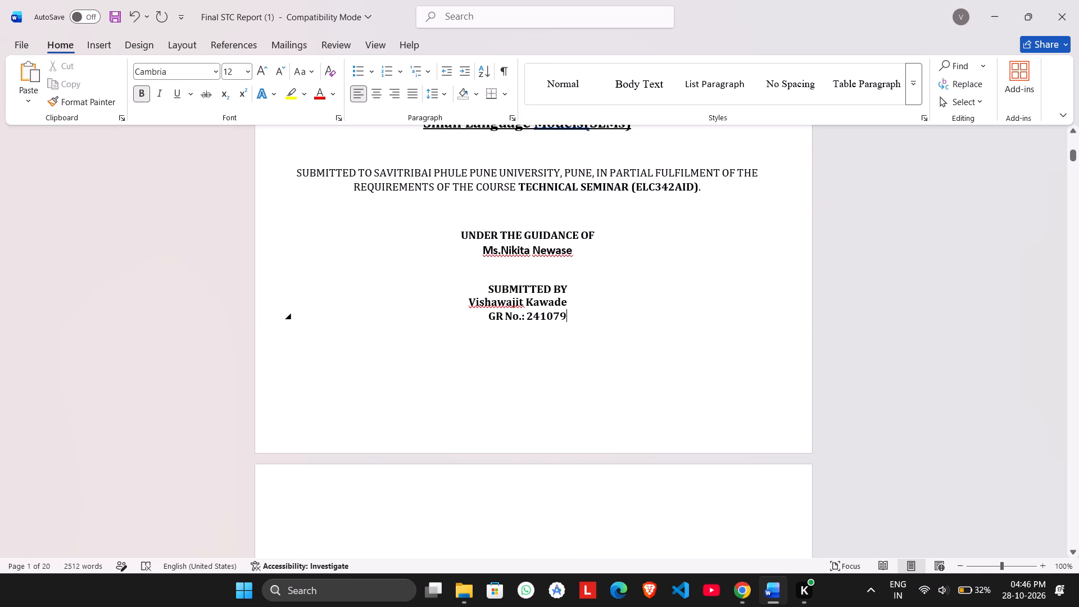
pyautogui.press('BackSpace')
pyautogui.press('BackSpace')
pyautogui.press('BackSpace')
pyautogui.press('BackSpace')
pyautogui.press('BackSpace')
pyautogui.press('BackSpace')
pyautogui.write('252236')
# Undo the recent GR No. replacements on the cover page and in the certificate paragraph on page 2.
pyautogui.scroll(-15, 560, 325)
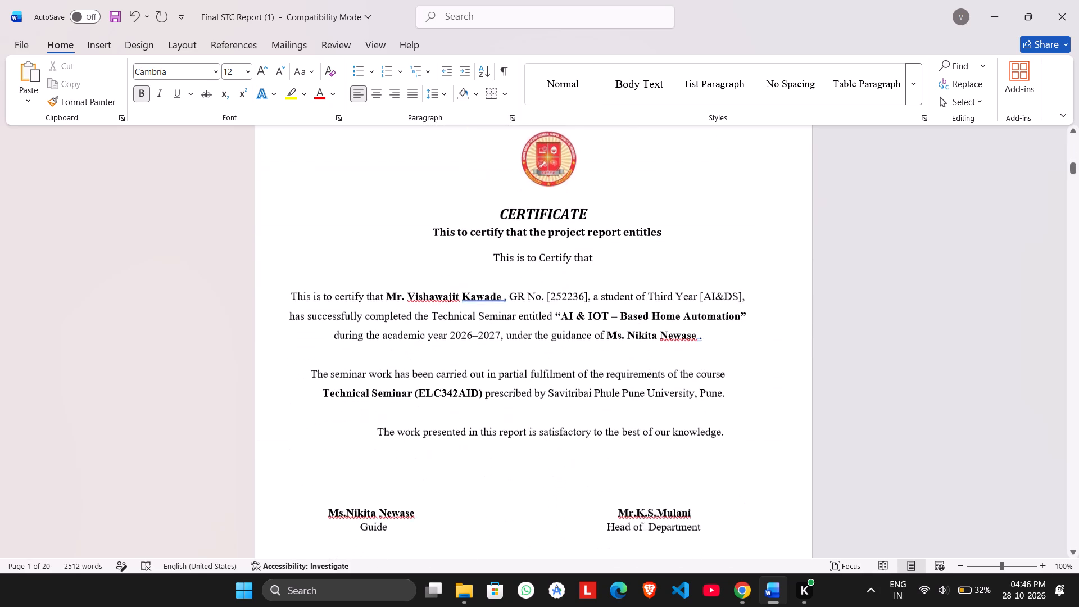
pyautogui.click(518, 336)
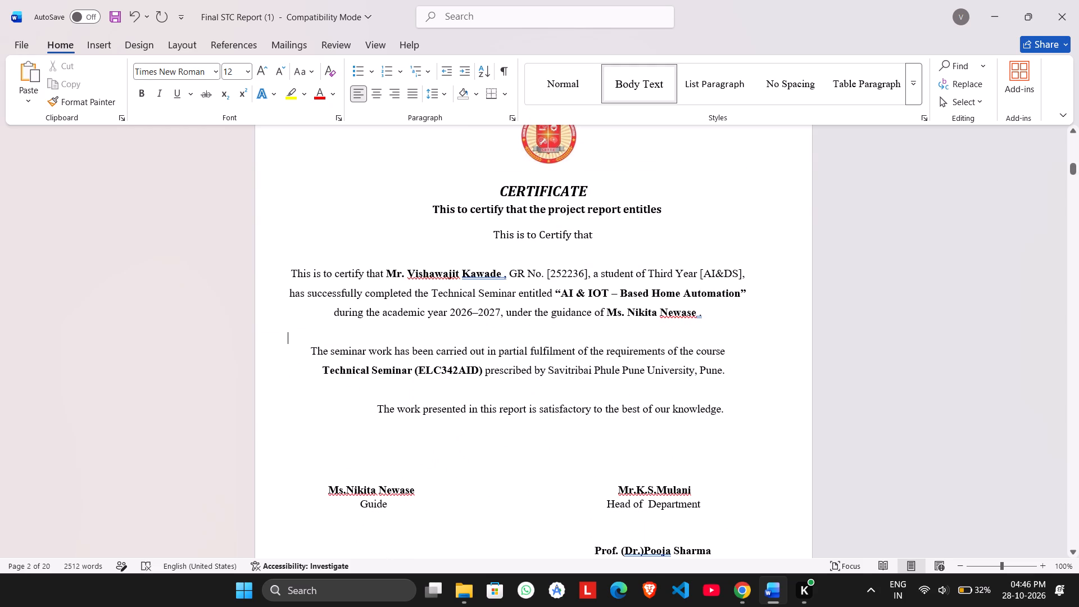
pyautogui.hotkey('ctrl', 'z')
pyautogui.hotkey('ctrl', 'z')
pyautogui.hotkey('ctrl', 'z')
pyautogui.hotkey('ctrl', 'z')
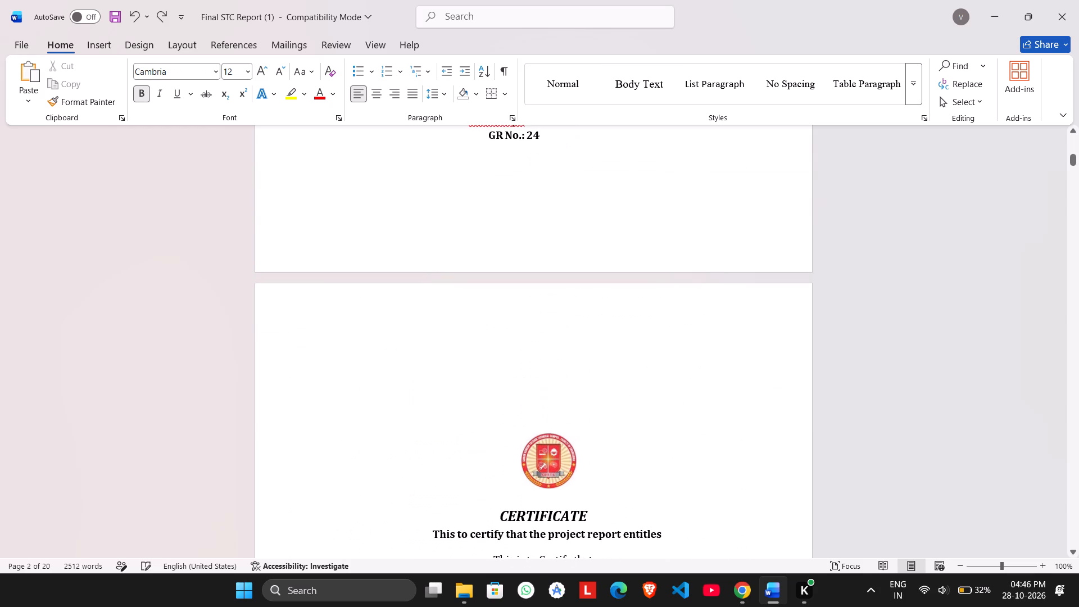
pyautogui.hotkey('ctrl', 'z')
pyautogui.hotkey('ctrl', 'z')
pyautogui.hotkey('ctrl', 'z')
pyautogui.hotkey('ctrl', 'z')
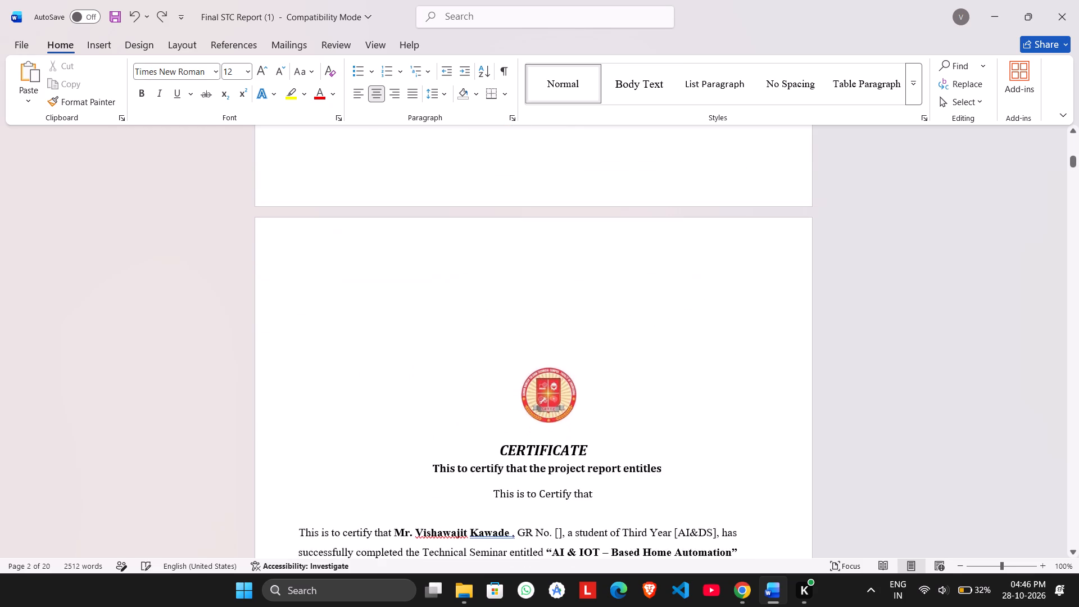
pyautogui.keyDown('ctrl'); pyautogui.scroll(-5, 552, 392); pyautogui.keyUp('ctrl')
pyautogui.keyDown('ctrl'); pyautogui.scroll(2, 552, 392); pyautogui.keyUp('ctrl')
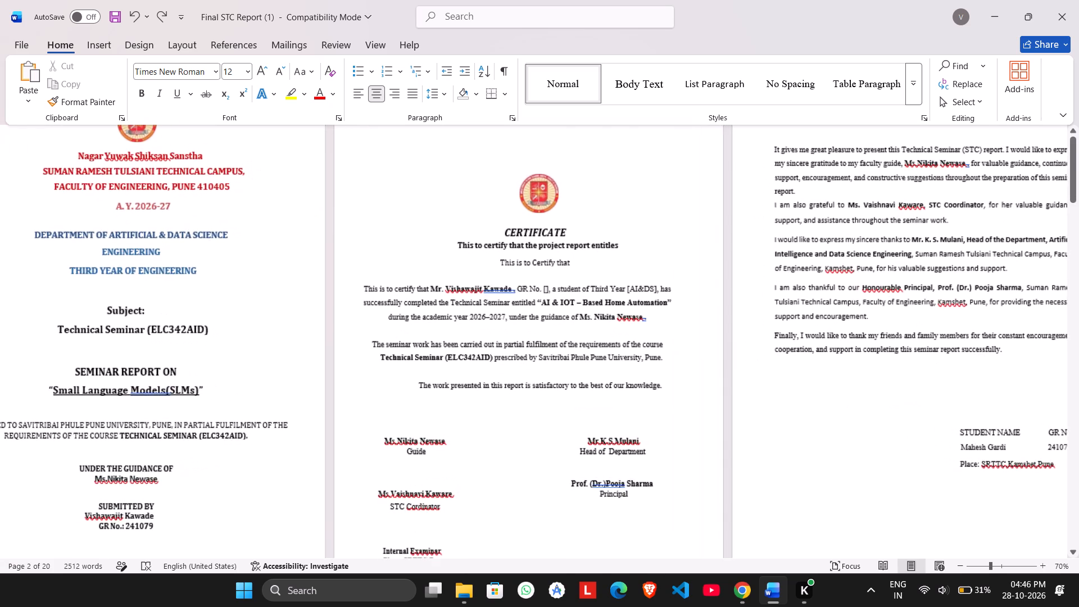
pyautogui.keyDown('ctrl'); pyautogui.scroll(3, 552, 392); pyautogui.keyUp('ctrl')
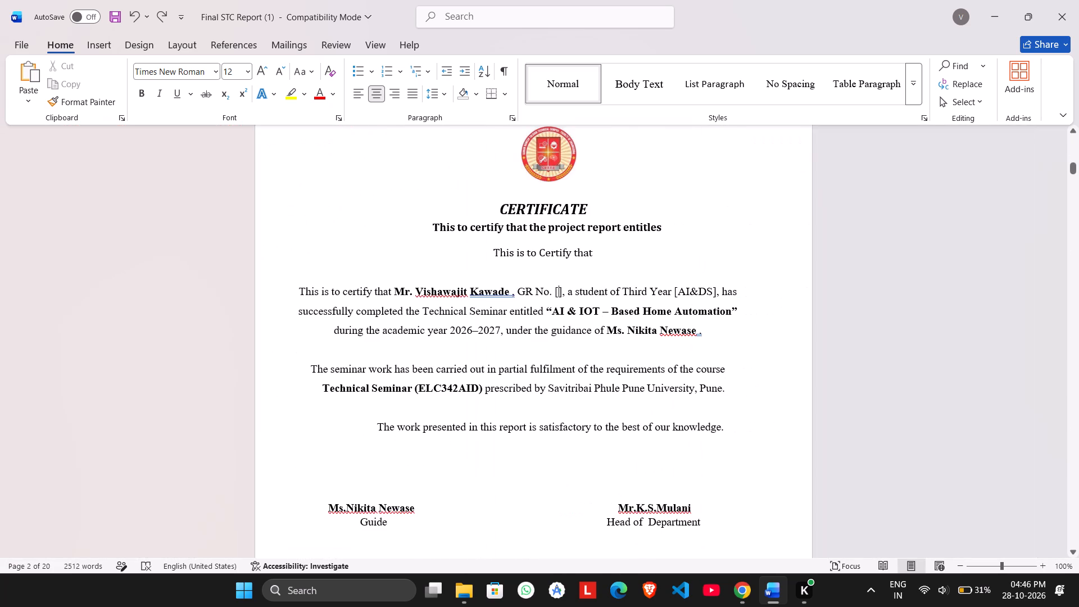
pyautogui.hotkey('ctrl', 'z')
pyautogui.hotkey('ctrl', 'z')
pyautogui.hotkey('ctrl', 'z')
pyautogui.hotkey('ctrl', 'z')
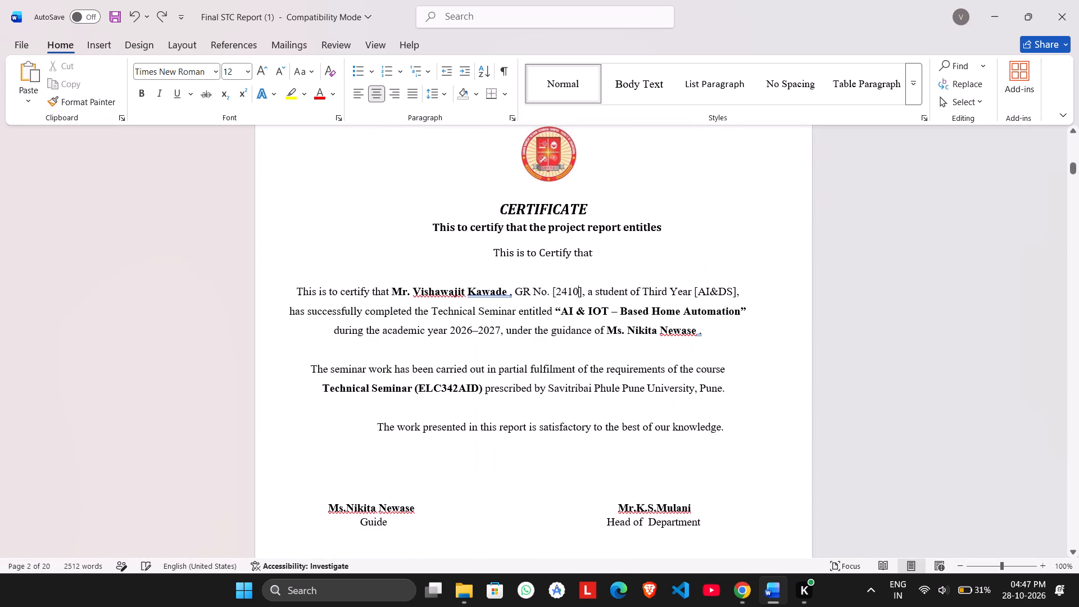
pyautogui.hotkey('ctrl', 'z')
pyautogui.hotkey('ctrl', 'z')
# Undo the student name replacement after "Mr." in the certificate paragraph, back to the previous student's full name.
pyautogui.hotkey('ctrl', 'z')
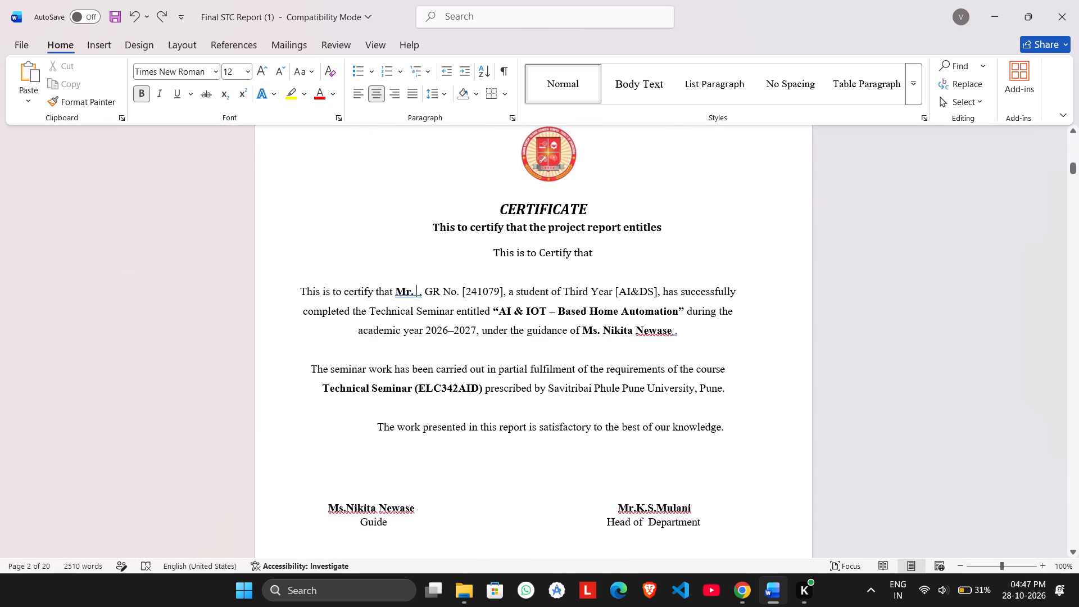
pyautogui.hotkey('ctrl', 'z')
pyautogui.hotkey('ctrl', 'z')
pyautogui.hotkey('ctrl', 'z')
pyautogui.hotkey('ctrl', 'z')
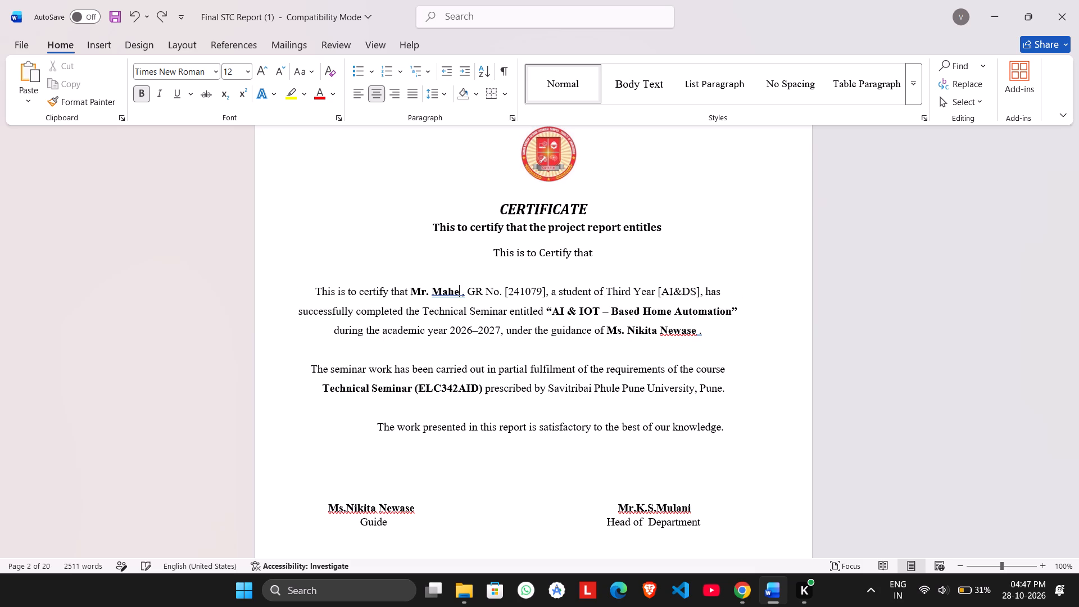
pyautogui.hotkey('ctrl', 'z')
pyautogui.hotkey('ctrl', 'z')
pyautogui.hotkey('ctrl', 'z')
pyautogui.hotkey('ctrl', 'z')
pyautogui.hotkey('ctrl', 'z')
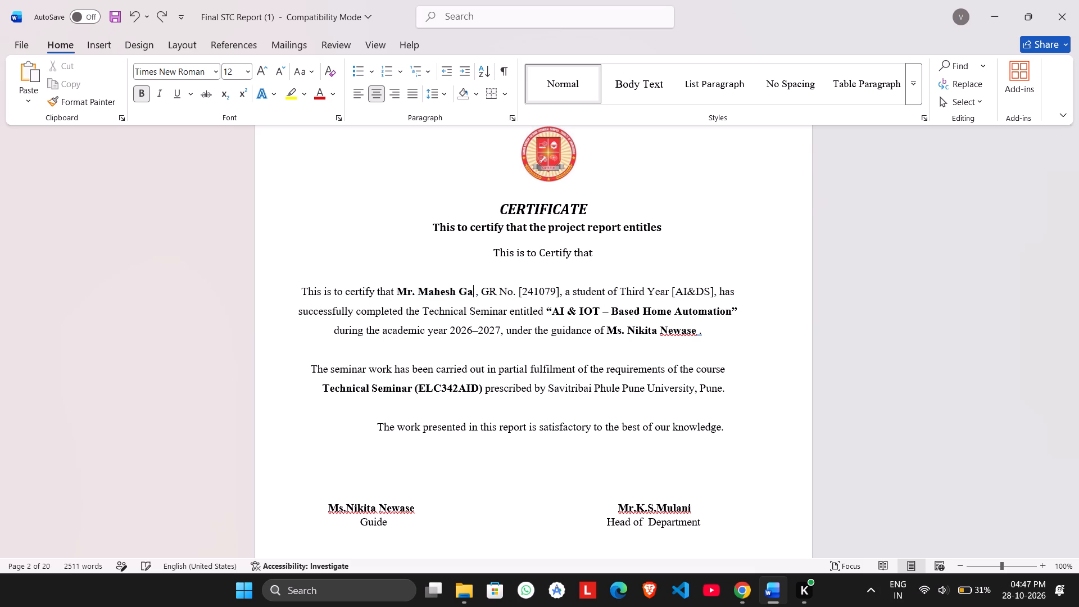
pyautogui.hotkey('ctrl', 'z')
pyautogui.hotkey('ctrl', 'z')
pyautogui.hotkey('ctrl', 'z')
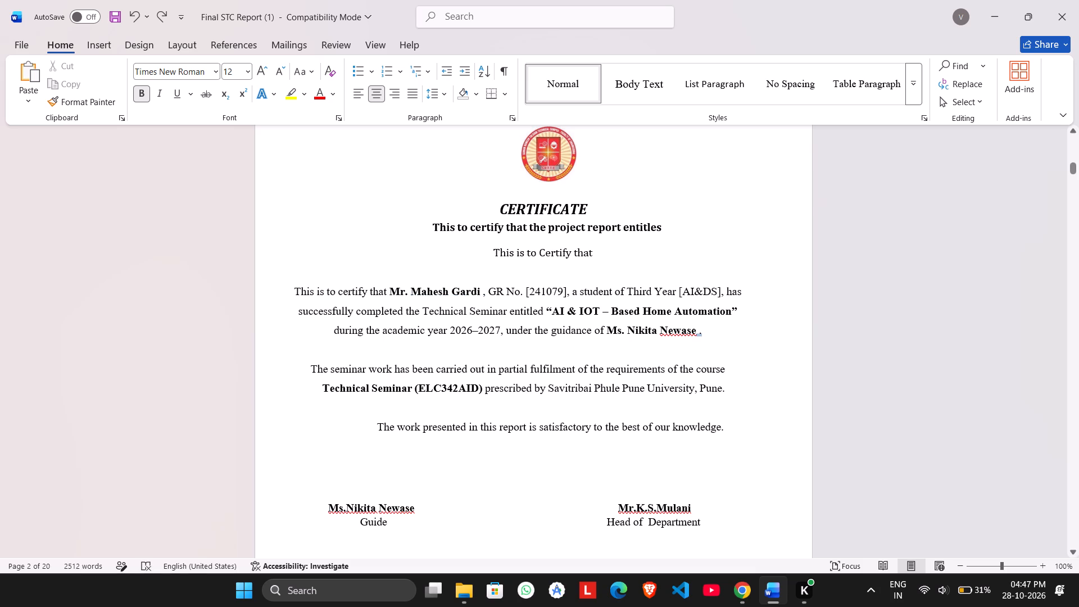
# Replace the GR No. under the student name in the cover page's "SUBMITTED BY" block with the report author's own number.
pyautogui.scroll(15, 575, 334)
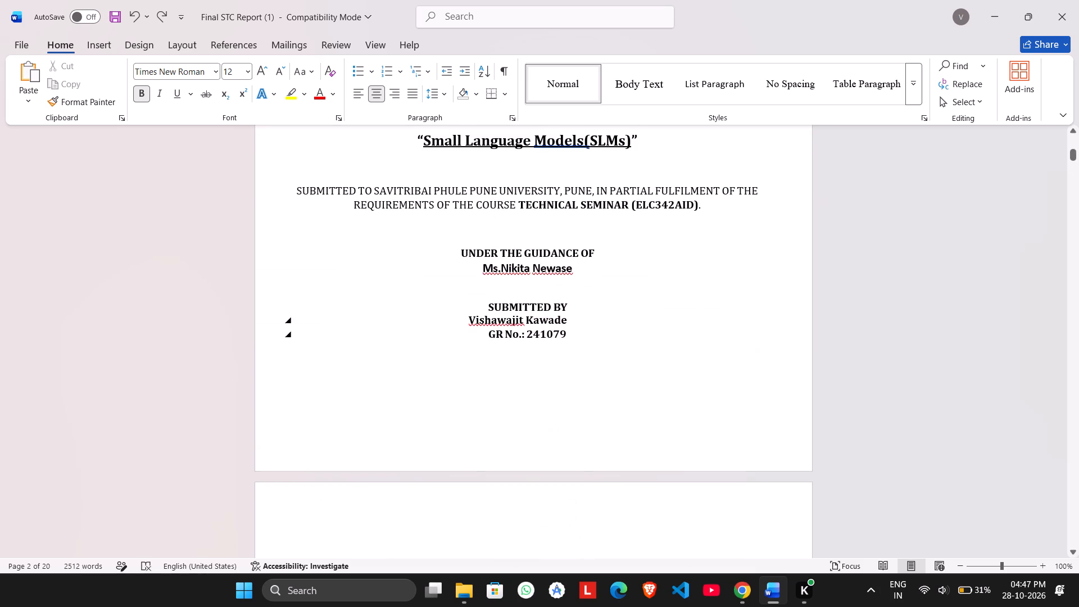
pyautogui.click(566, 330)
pyautogui.press('BackSpace')
pyautogui.press('BackSpace')
pyautogui.press('BackSpace')
pyautogui.press('BackSpace')
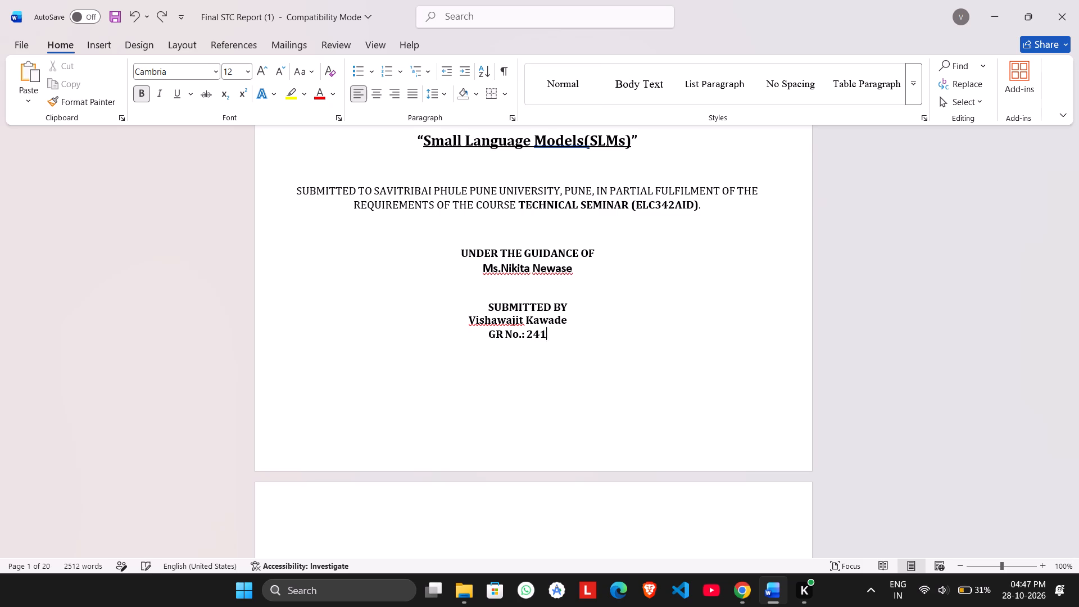
pyautogui.press('BackSpace')
pyautogui.press('BackSpace')
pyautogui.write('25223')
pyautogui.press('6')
# Replace the previous student's name after "Mr." in the certificate paragraph on page 2 with the report author's name.
pyautogui.scroll(-11, 579, 378)
pyautogui.scroll(-2, 558, 428)
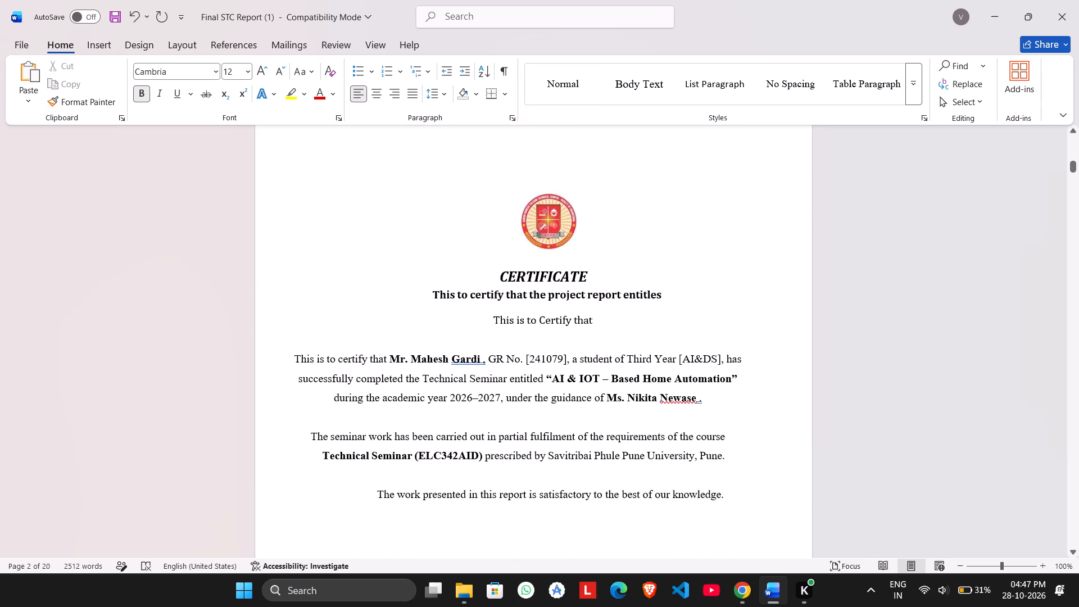
pyautogui.click(481, 361)
pyautogui.press('Right')
pyautogui.press('BackSpace')
pyautogui.press('BackSpace')
pyautogui.press('BackSpace')
pyautogui.press('BackSpace')
pyautogui.press('BackSpace')
pyautogui.press('BackSpace')
pyautogui.press('BackSpace')
pyautogui.press('BackSpace')
pyautogui.press('BackSpace')
pyautogui.press('BackSpace')
pyautogui.press('BackSpace')
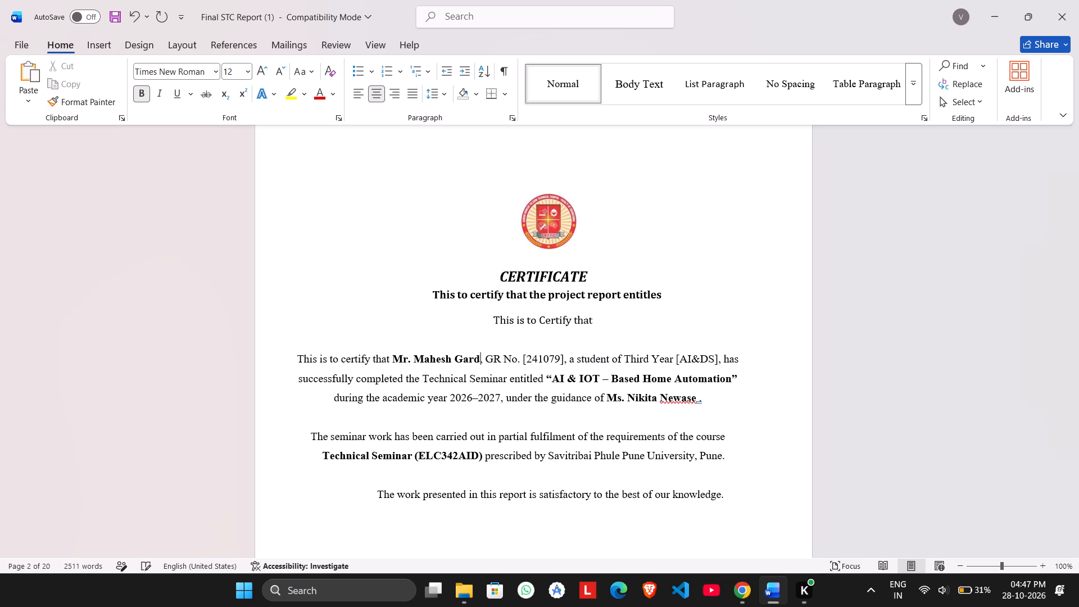
pyautogui.press('BackSpace')
pyautogui.press('BackSpace')
pyautogui.press('BackSpace')
pyautogui.press('BackSpace')
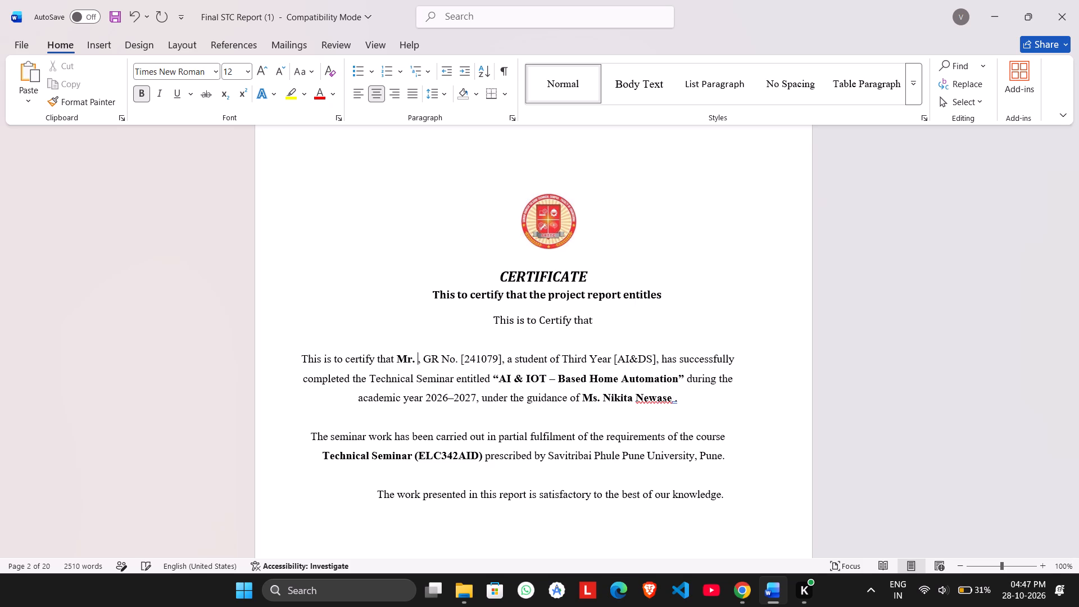
pyautogui.press('BackSpace')
pyautogui.press('BackSpace')
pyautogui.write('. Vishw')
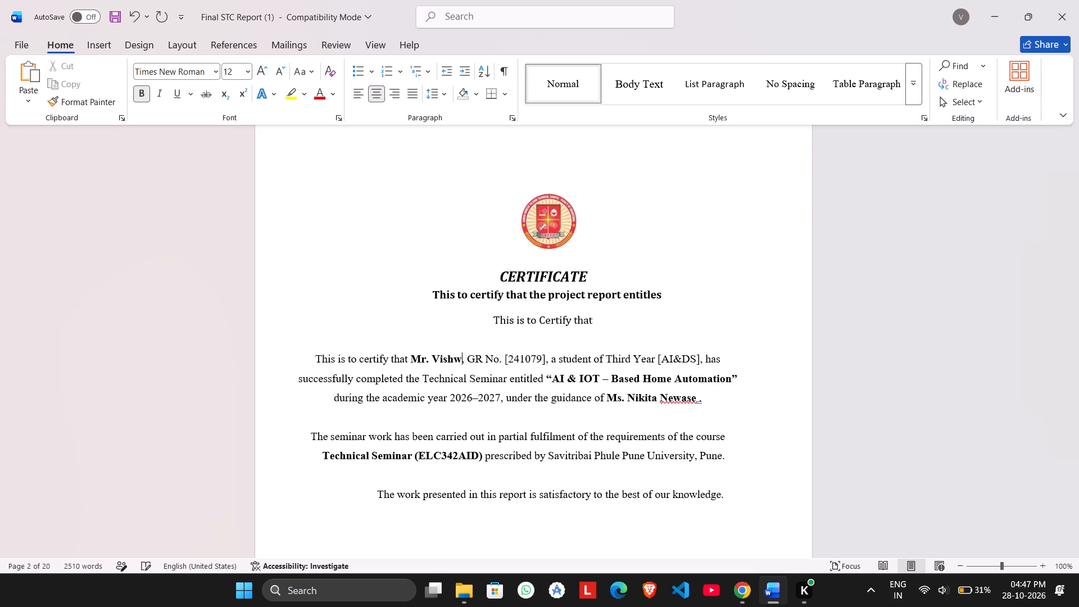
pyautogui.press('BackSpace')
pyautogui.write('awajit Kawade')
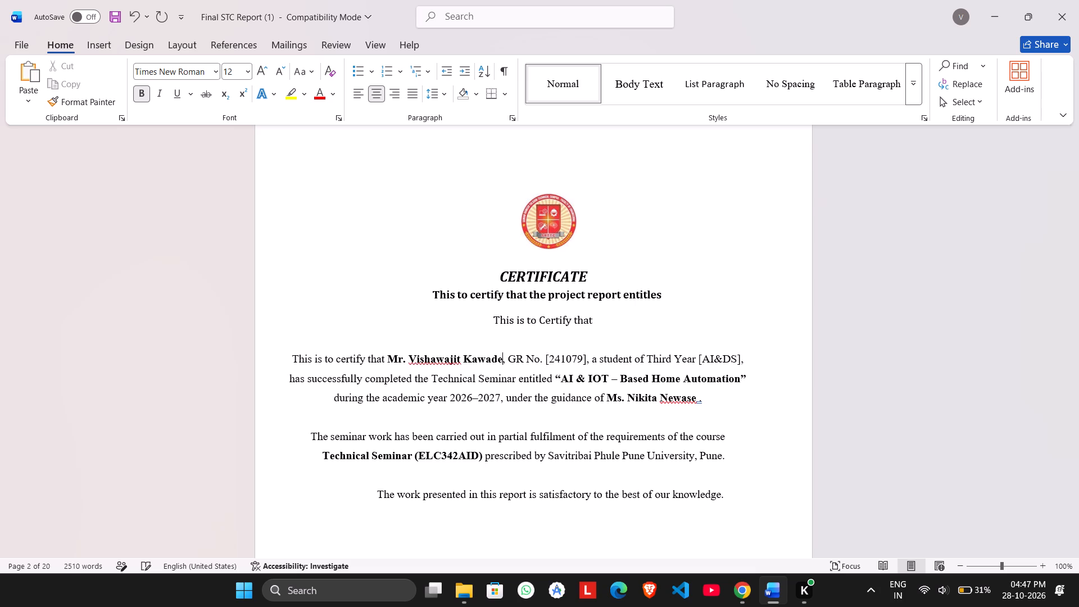
# Replace the bracketed GR No. following the student name in the certificate with the report author's own number.
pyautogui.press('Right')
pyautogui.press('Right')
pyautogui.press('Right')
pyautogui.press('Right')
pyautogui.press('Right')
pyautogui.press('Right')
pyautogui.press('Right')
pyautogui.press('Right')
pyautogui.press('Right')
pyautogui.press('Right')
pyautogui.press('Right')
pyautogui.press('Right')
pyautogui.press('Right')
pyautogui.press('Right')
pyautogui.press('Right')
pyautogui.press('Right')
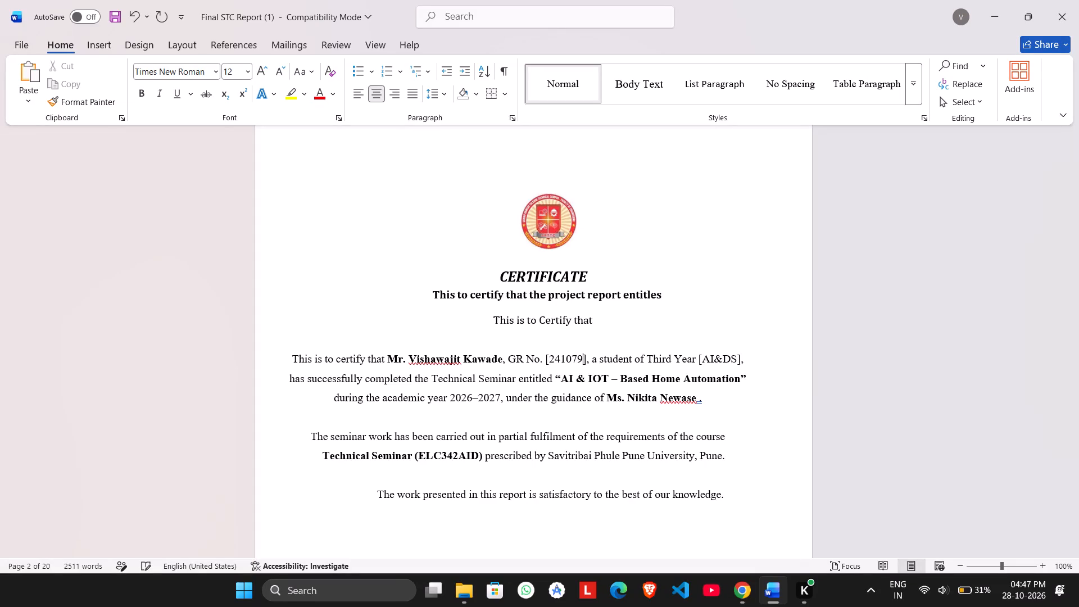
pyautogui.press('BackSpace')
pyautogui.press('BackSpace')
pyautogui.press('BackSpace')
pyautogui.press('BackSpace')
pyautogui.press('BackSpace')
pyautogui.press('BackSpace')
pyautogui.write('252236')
# Replace the quoted seminar title in the certificate paragraph with "Small Language Models(SLMs)", keeping the quotation marks.
pyautogui.click(740, 383)
pyautogui.press('BackSpace')
pyautogui.press('BackSpace')
pyautogui.press('BackSpace')
pyautogui.press('BackSpace')
pyautogui.press('BackSpace')
pyautogui.press('BackSpace')
pyautogui.press('BackSpace')
pyautogui.press('BackSpace')
pyautogui.press('BackSpace')
pyautogui.press('BackSpace')
pyautogui.press('BackSpace')
pyautogui.press('BackSpace')
pyautogui.press('BackSpace')
pyautogui.press('BackSpace')
pyautogui.press('BackSpace')
pyautogui.press('BackSpace')
pyautogui.press('BackSpace')
pyautogui.press('BackSpace')
pyautogui.press('BackSpace')
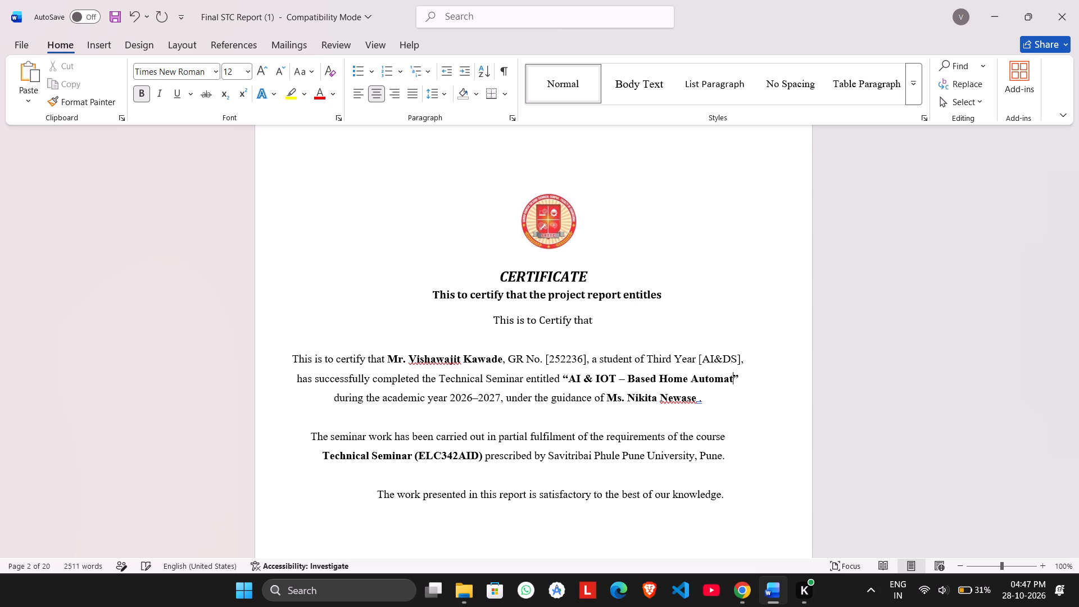
pyautogui.press('BackSpace')
pyautogui.press('BackSpace')
pyautogui.press('BackSpace')
pyautogui.press('BackSpace')
pyautogui.press('BackSpace')
pyautogui.press('BackSpace')
pyautogui.press('BackSpace')
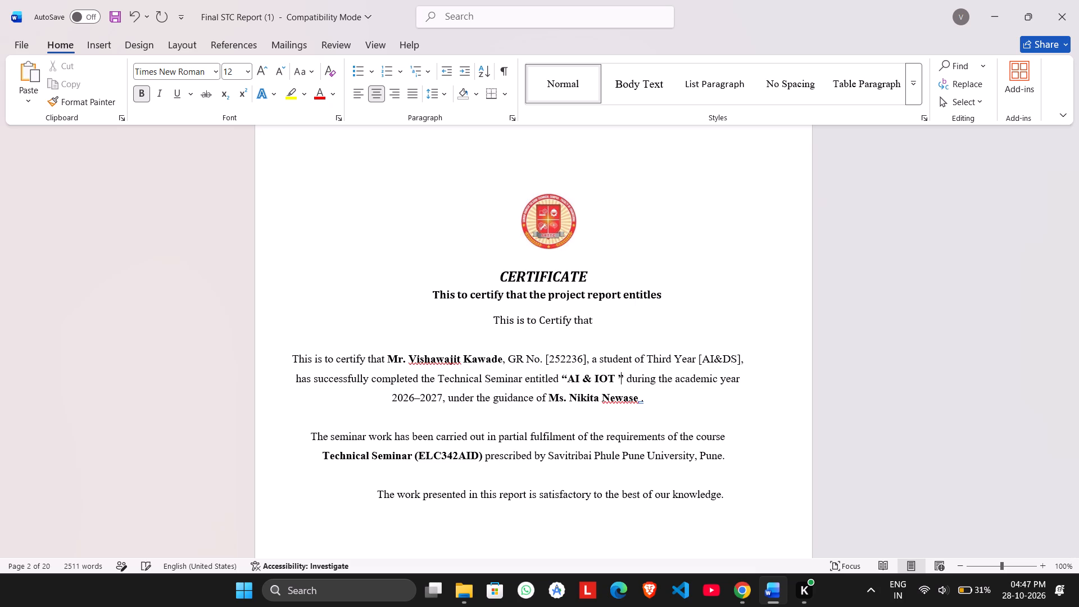
pyautogui.press('BackSpace')
pyautogui.press('BackSpace')
pyautogui.press('BackSpace')
pyautogui.press('BackSpace')
pyautogui.press('BackSpace')
pyautogui.press('BackSpace')
pyautogui.press('BackSpace')
pyautogui.press('BackSpace')
pyautogui.press('BackSpace')
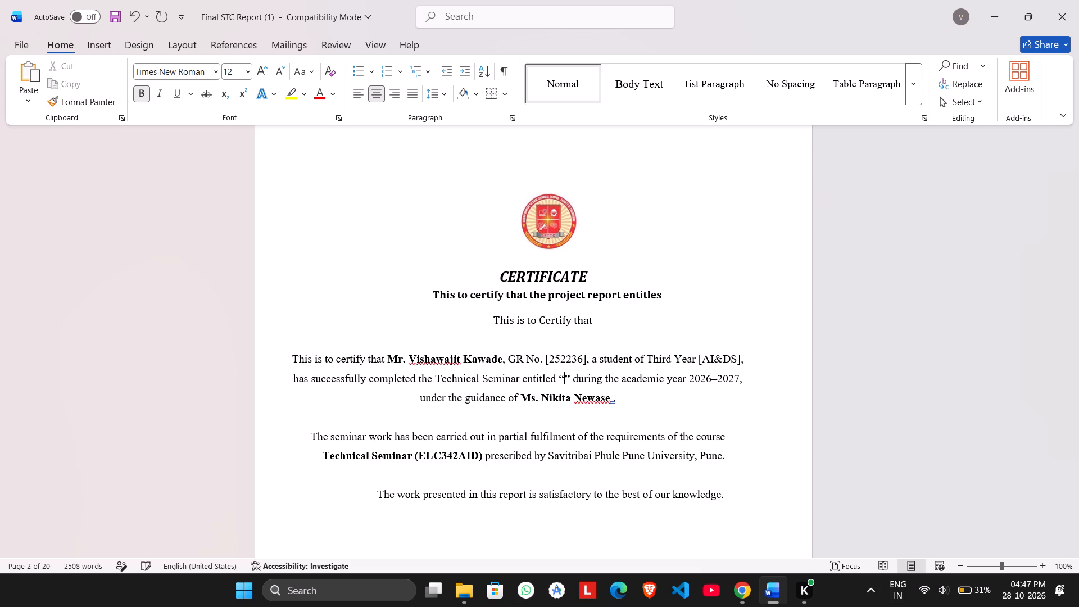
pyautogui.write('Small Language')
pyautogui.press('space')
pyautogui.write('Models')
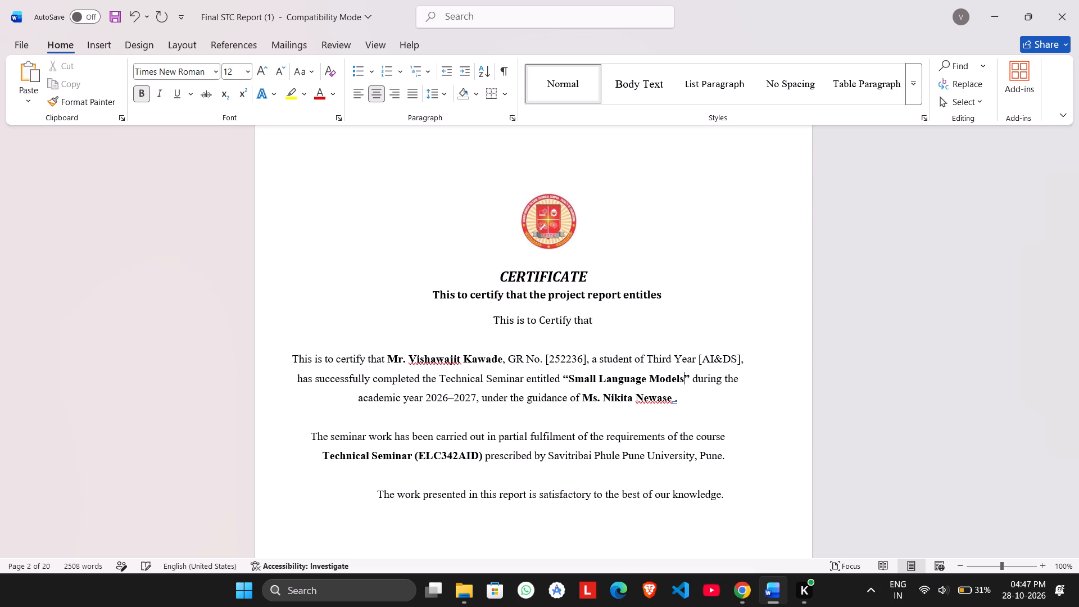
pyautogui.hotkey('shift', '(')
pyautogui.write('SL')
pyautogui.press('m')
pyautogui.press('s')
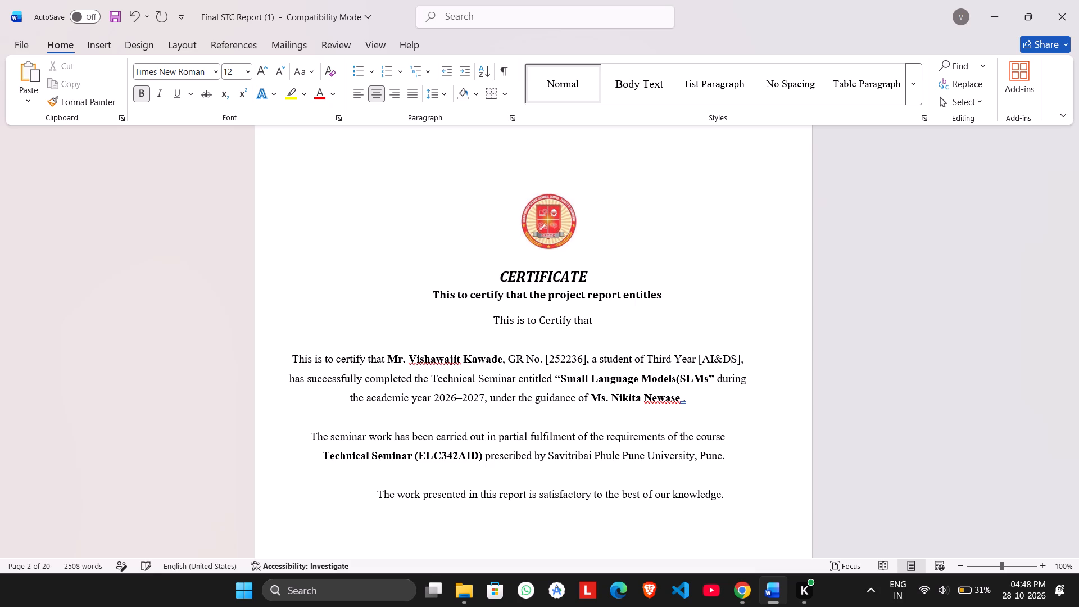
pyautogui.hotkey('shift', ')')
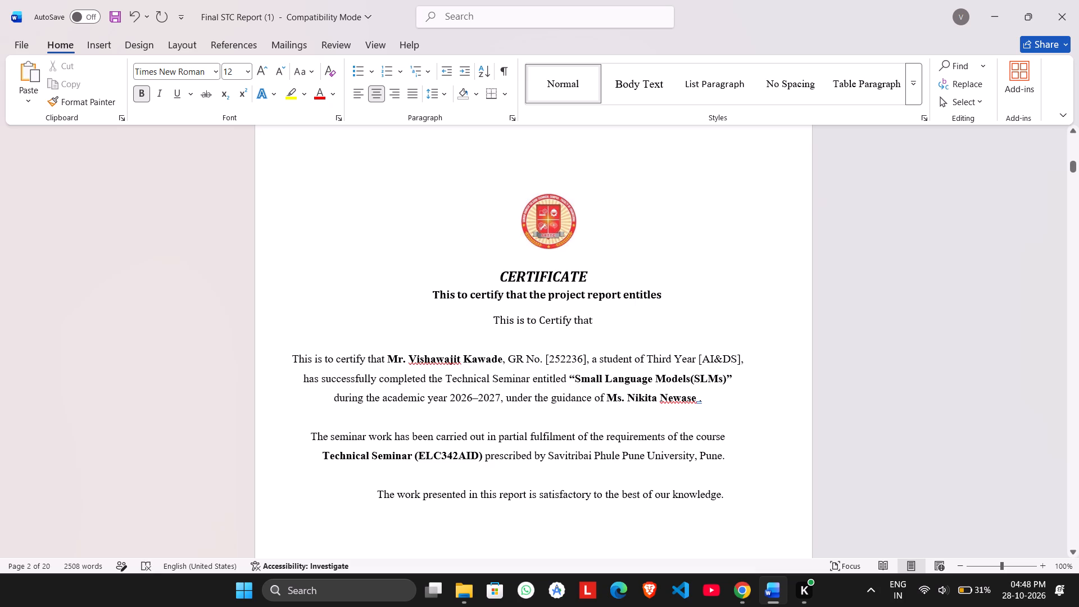
# Check the student details on the cover page, then review the certificate text and its signature block down to the date line.
pyautogui.scroll(9, 583, 395)
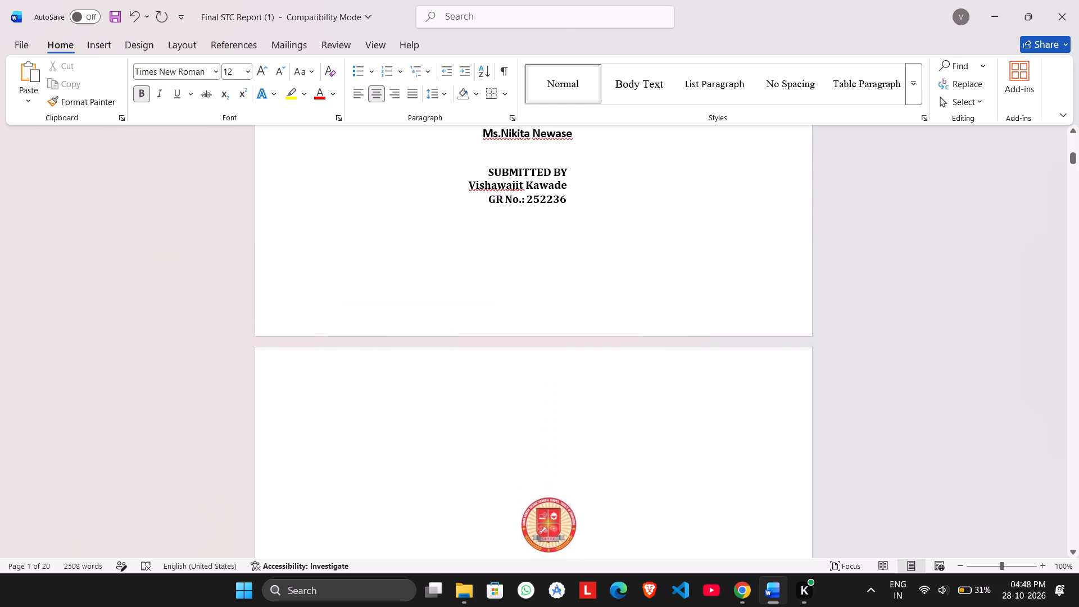
pyautogui.scroll(-13, 571, 391)
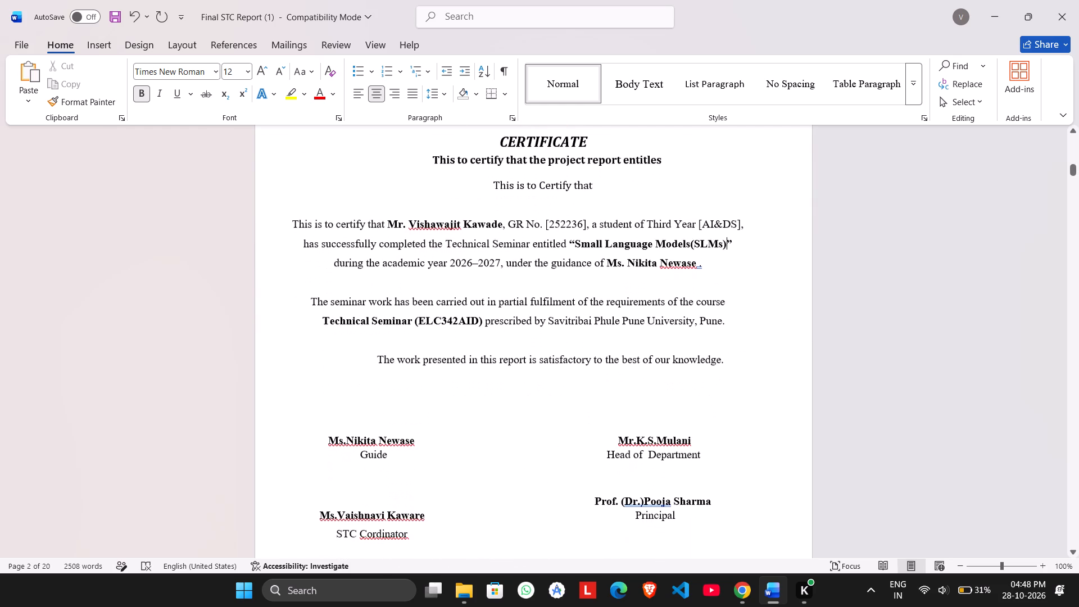
pyautogui.scroll(-3, 533, 383)
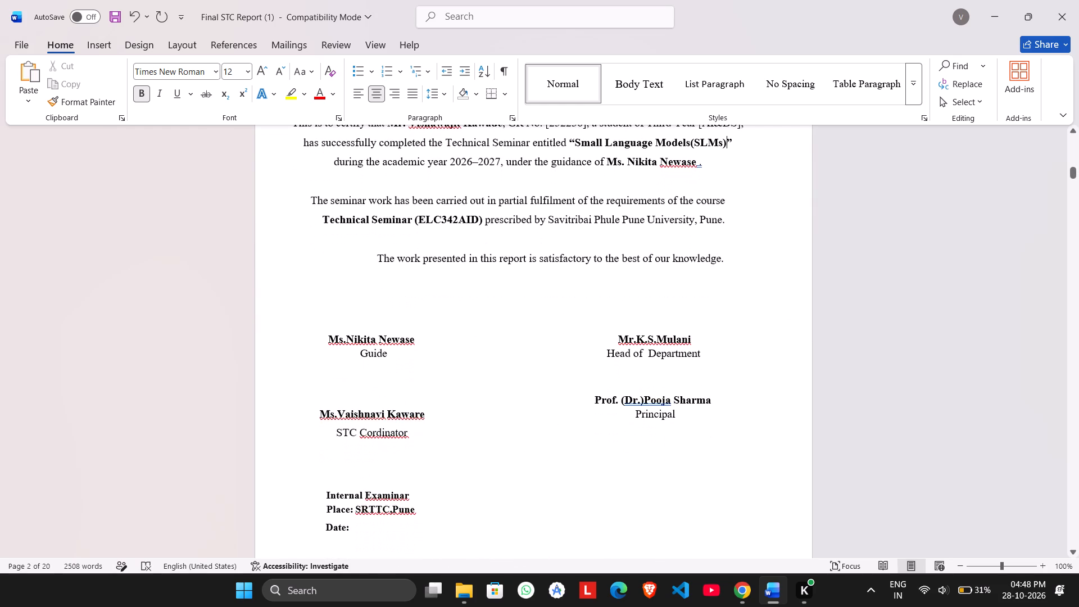
pyautogui.scroll(-1, 532, 383)
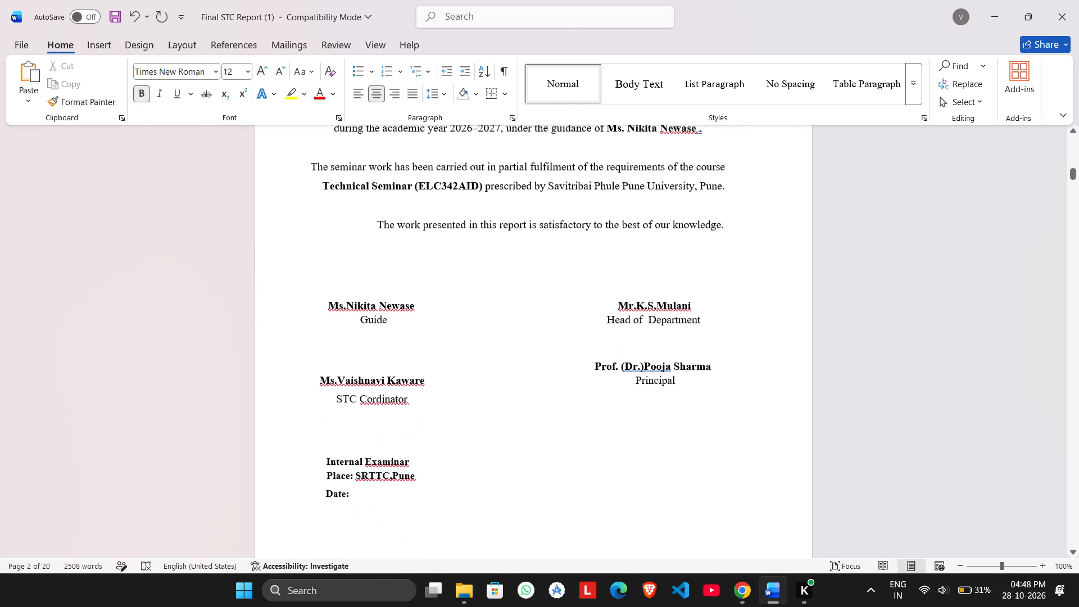
pyautogui.scroll(-3, 566, 398)
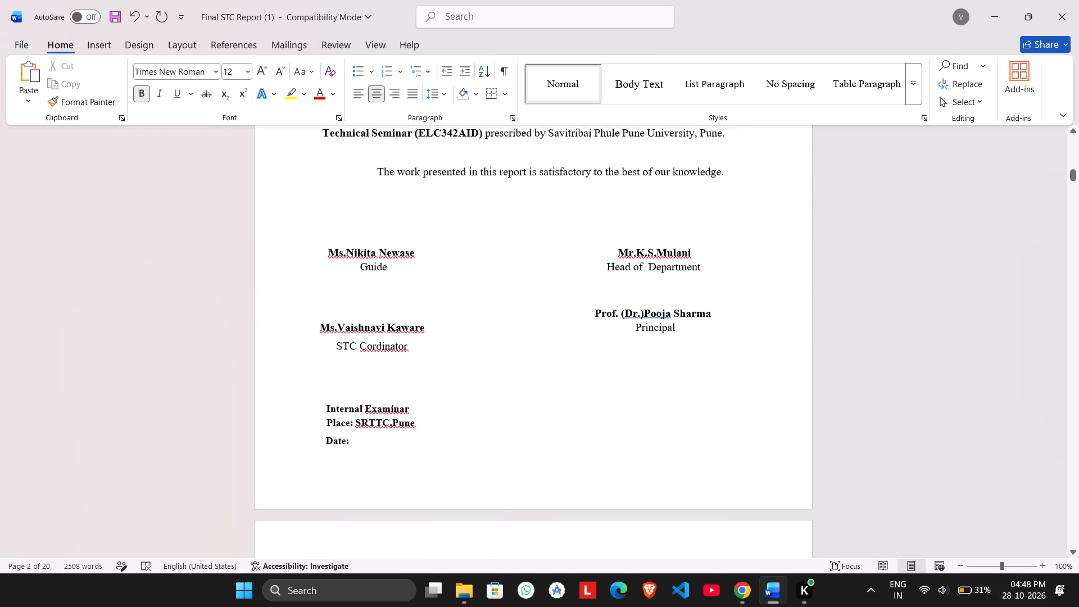
# Replace the previous student's GR No at the end of the Acknowledgements page with the report author's own number.
pyautogui.scroll(-7, 556, 411)
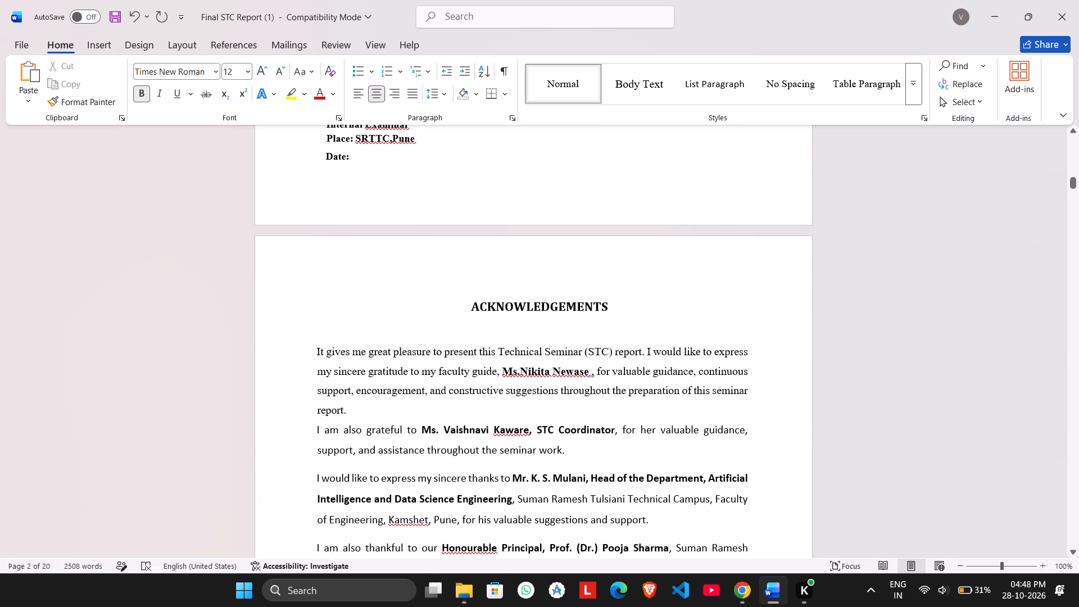
pyautogui.scroll(-1, 536, 447)
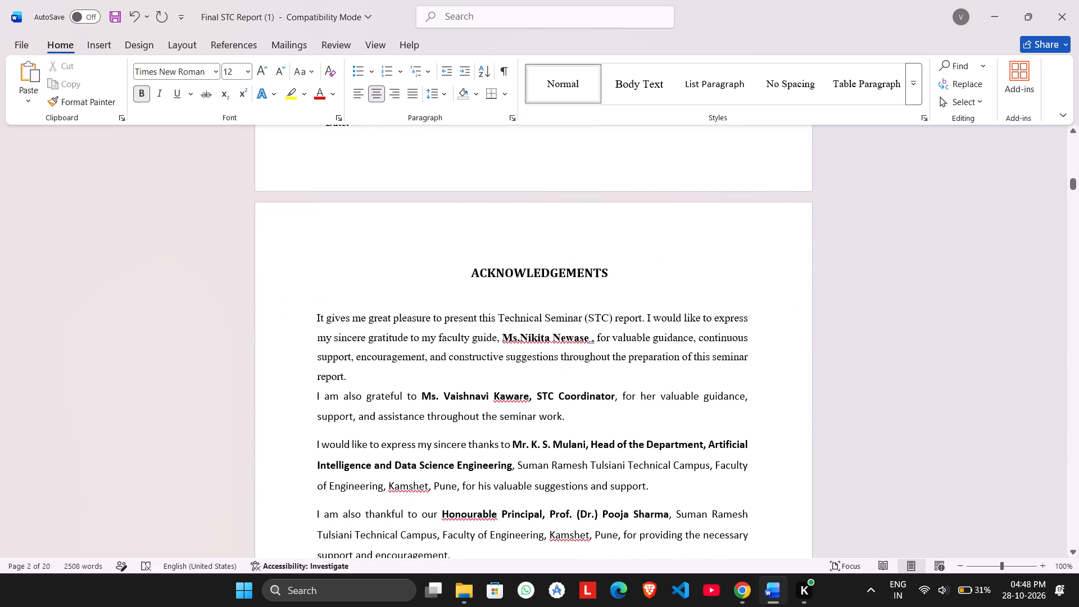
pyautogui.scroll(-3, 536, 447)
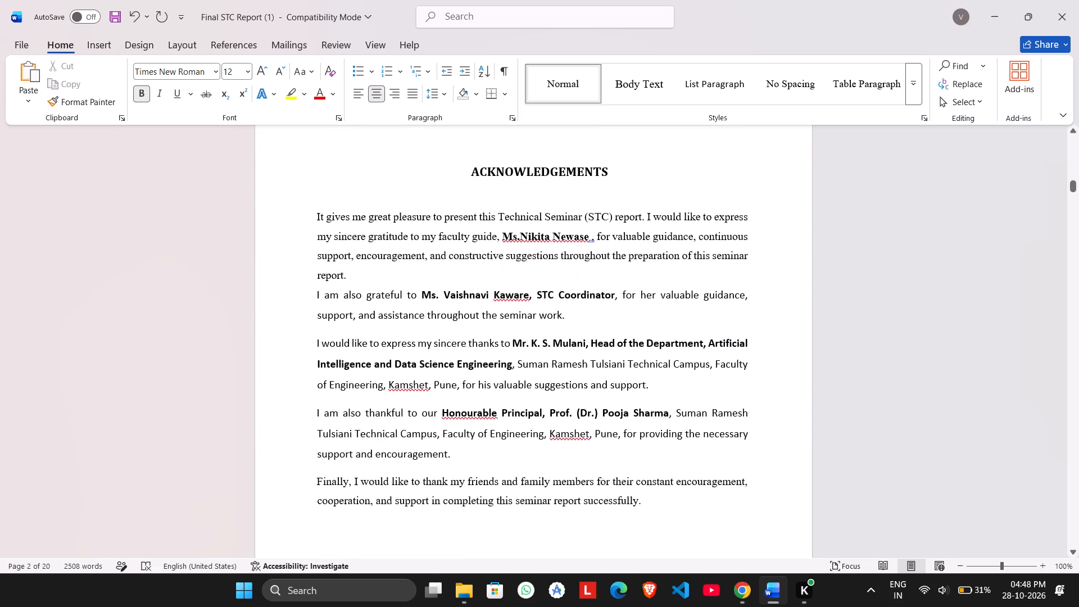
pyautogui.scroll(-5, 536, 447)
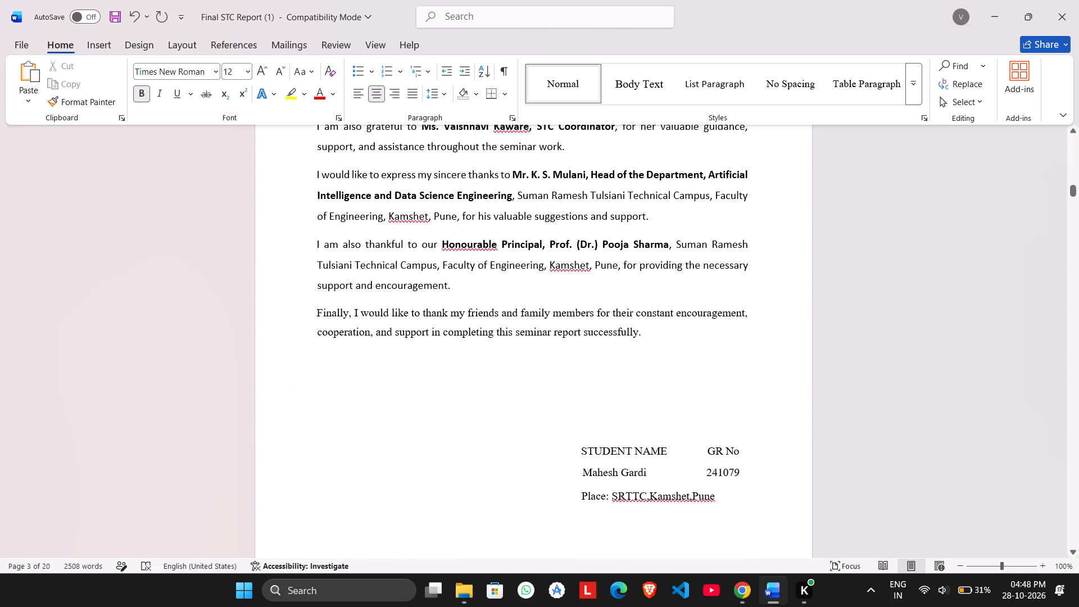
pyautogui.scroll(-1, 536, 447)
pyautogui.click(740, 439)
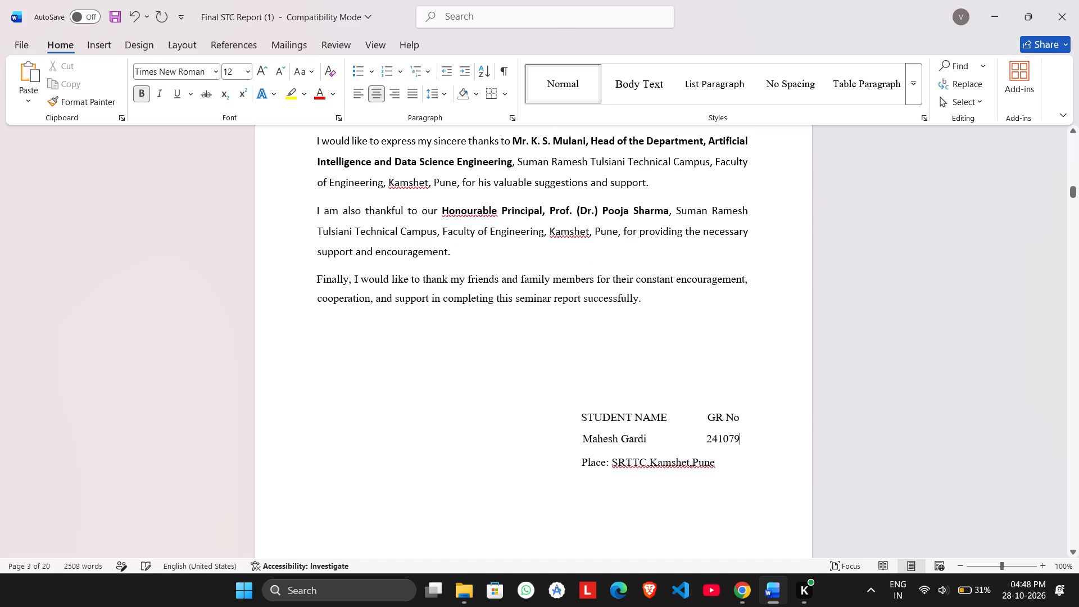
pyautogui.press('BackSpace')
pyautogui.press('BackSpace')
pyautogui.press('BackSpace')
pyautogui.press('BackSpace')
pyautogui.press('BackSpace')
pyautogui.press('BackSpace')
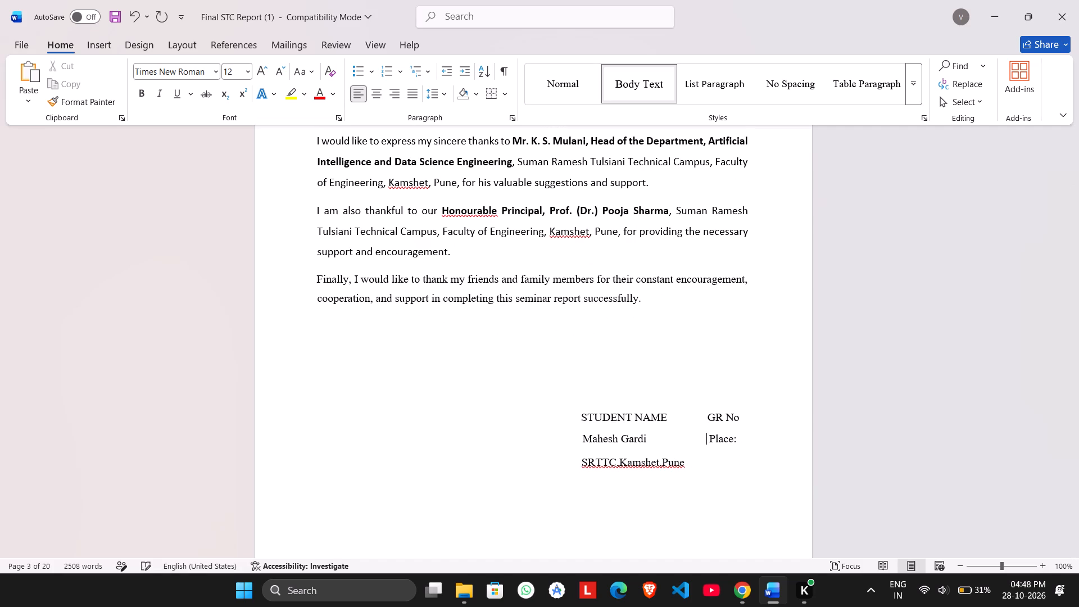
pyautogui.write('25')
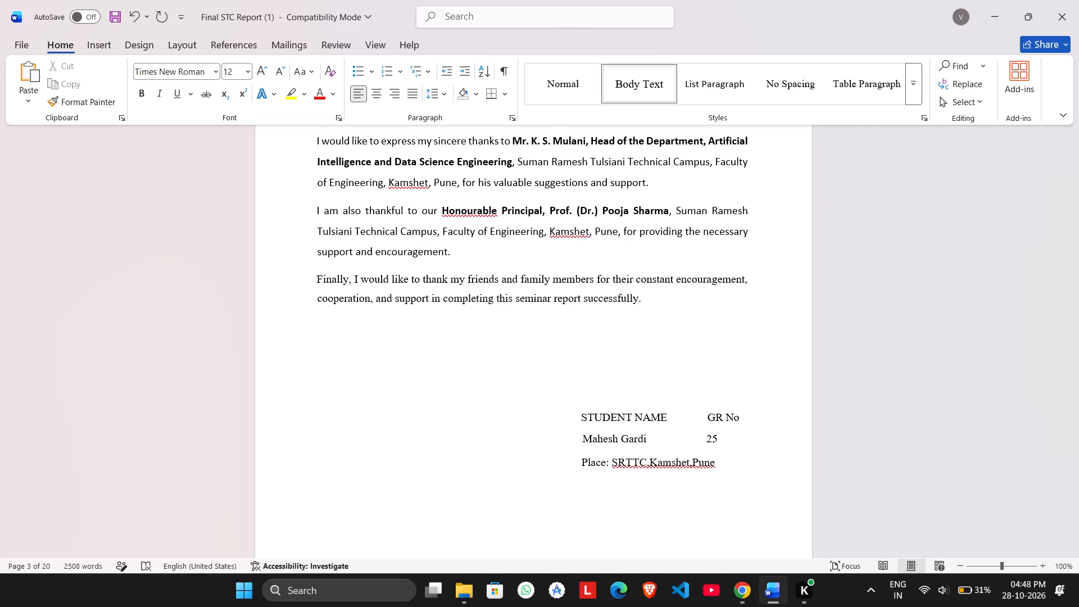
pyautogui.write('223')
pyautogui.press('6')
# Replace the previous student's name under STUDENT NAME on the Acknowledgements page with the report author's name.
pyautogui.click(647, 438)
pyautogui.press('BackSpace')
pyautogui.press('BackSpace')
pyautogui.press('BackSpace')
pyautogui.press('BackSpace')
pyautogui.press('BackSpace')
pyautogui.press('BackSpace')
pyautogui.press('BackSpace')
pyautogui.press('BackSpace')
pyautogui.press('BackSpace')
pyautogui.press('BackSpace')
pyautogui.press('BackSpace')
pyautogui.press('BackSpace')
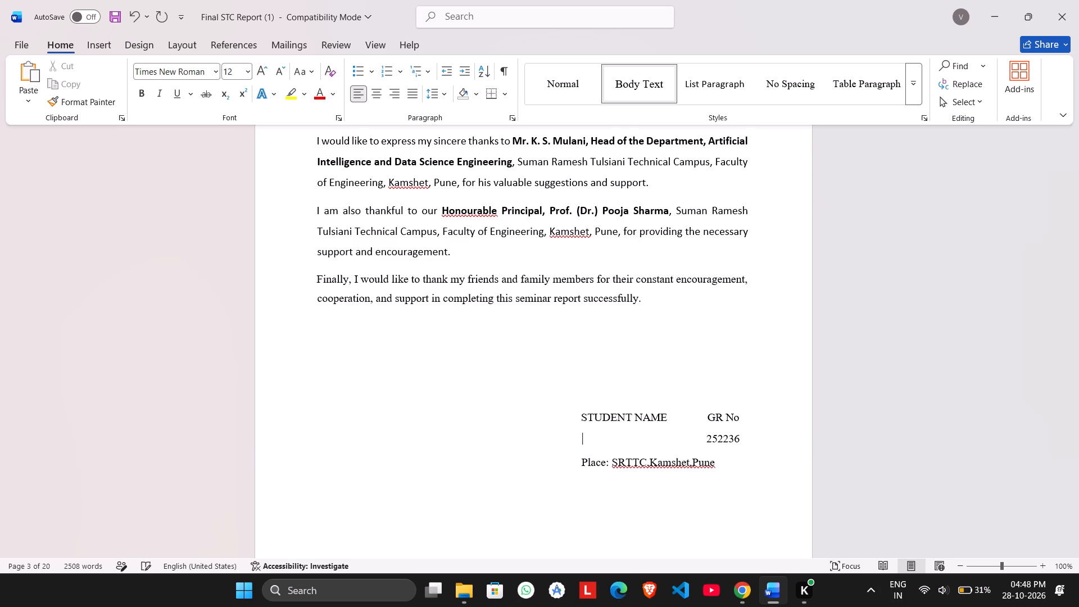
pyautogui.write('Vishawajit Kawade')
pyautogui.scroll(-2, 600, 413)
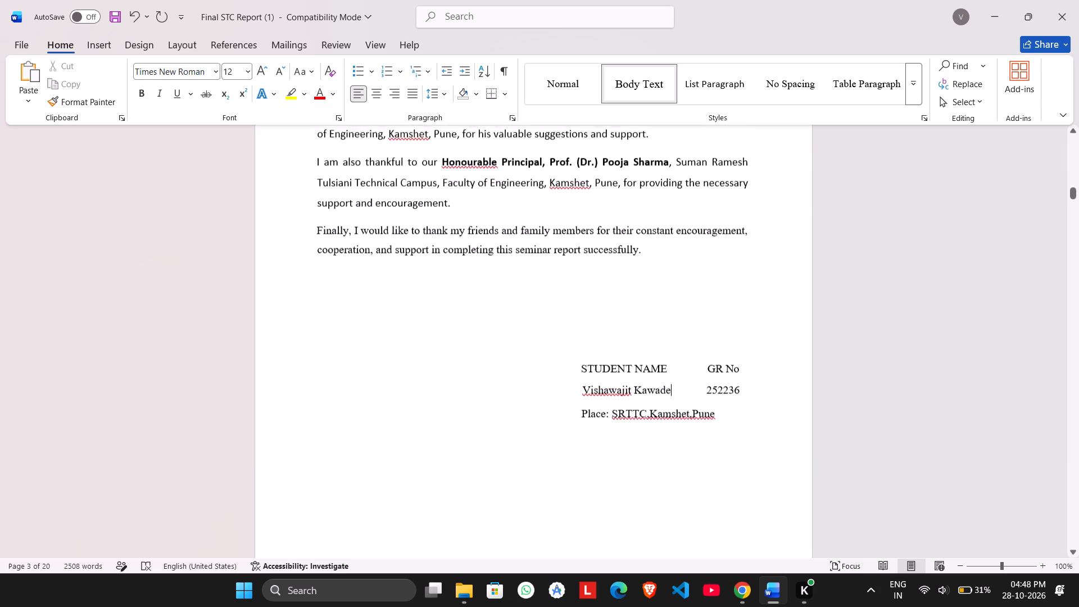
pyautogui.scroll(-16, 599, 413)
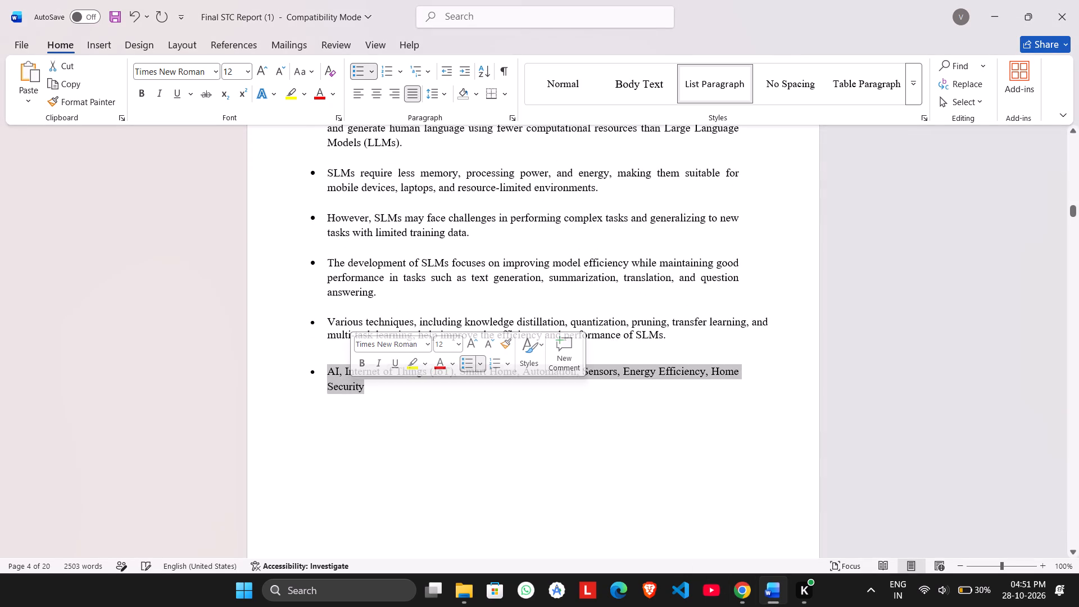
pyautogui.click(383, 390)
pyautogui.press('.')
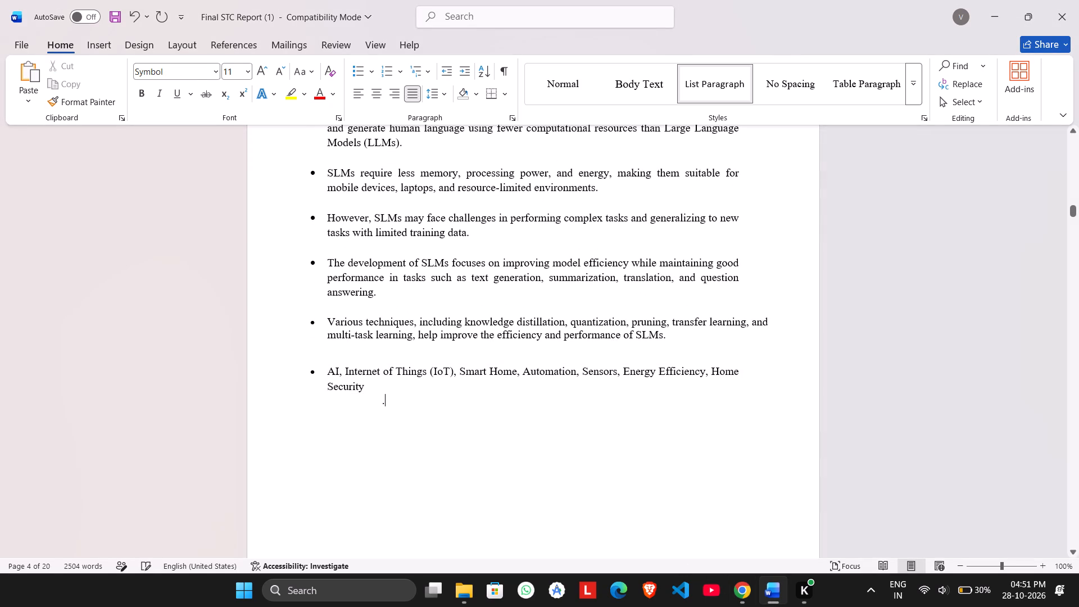
pyautogui.press('BackSpace')
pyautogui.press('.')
pyautogui.press('BackSpace')
pyautogui.press('BackSpace')
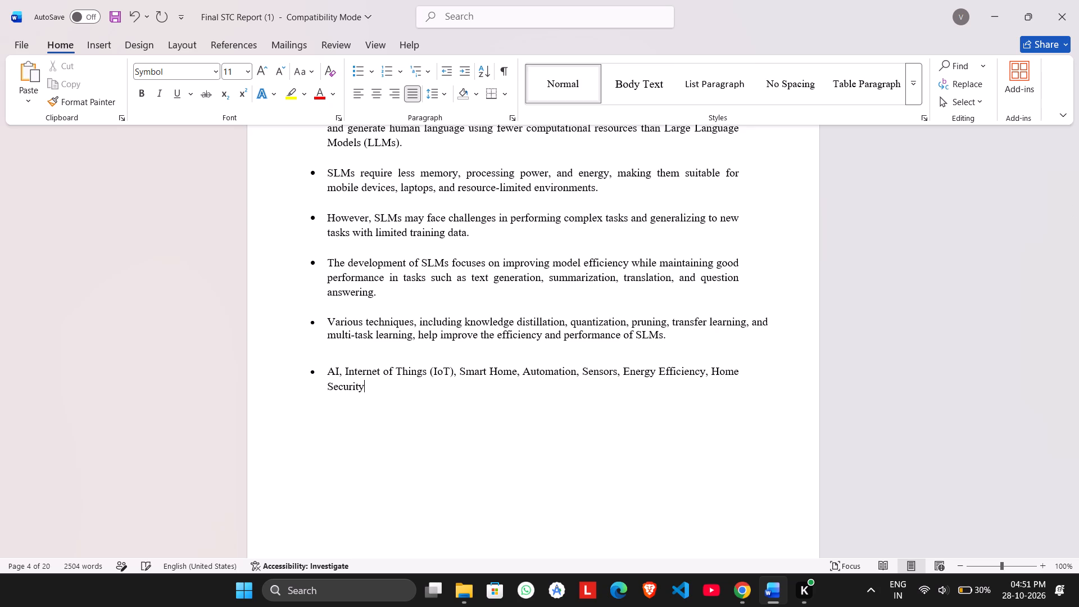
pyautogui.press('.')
pyautogui.press('BackSpace')
pyautogui.press('BackSpace')
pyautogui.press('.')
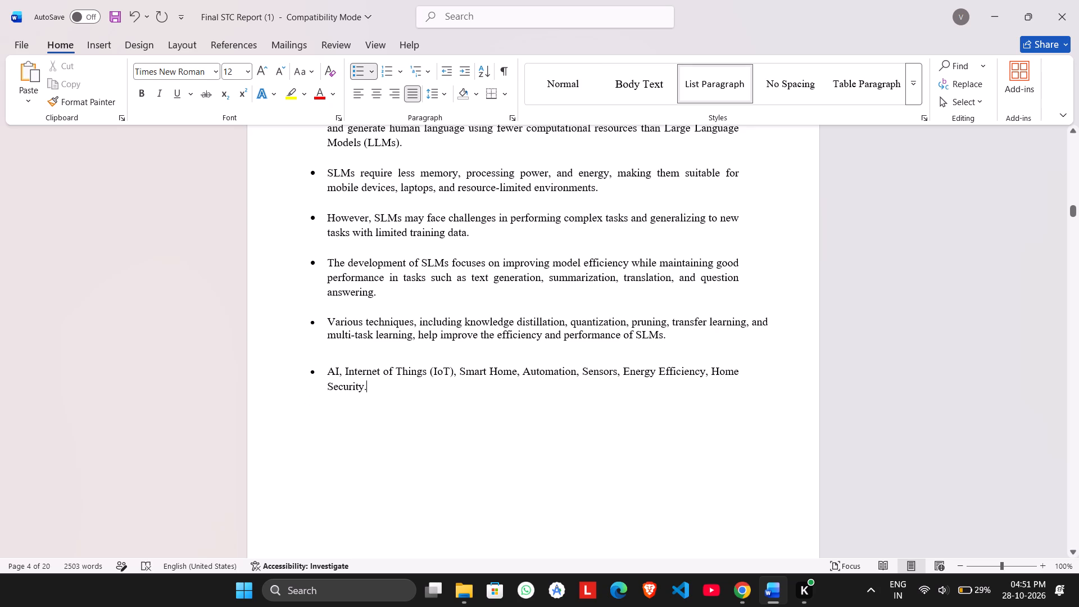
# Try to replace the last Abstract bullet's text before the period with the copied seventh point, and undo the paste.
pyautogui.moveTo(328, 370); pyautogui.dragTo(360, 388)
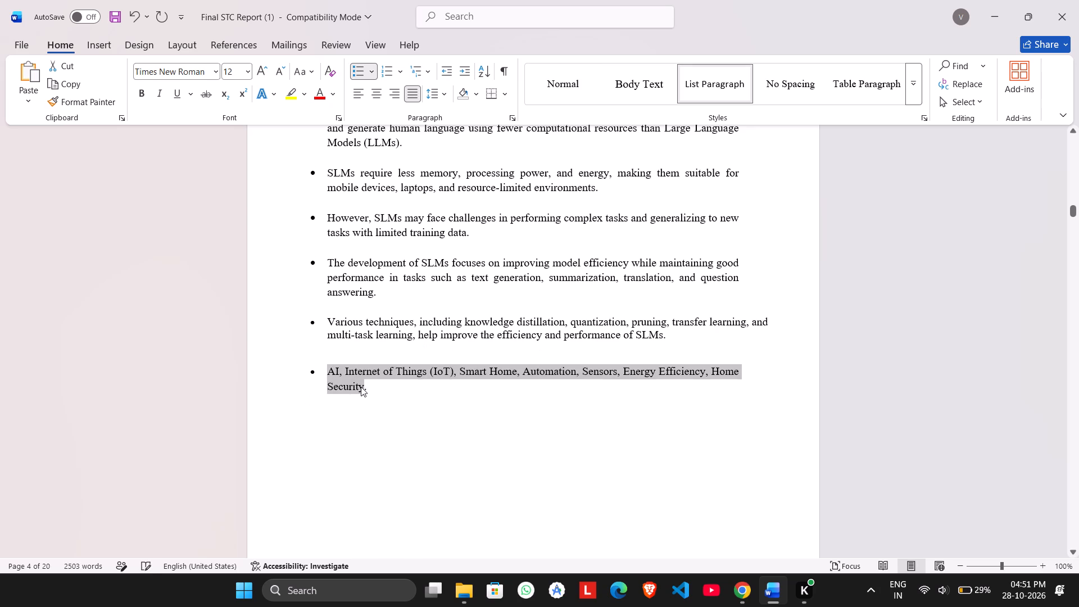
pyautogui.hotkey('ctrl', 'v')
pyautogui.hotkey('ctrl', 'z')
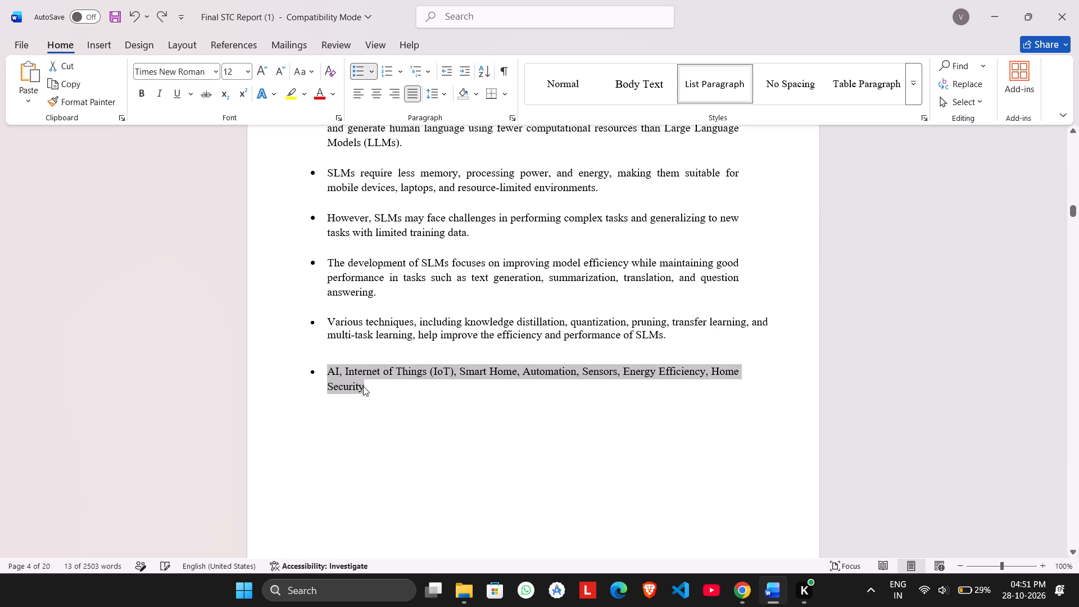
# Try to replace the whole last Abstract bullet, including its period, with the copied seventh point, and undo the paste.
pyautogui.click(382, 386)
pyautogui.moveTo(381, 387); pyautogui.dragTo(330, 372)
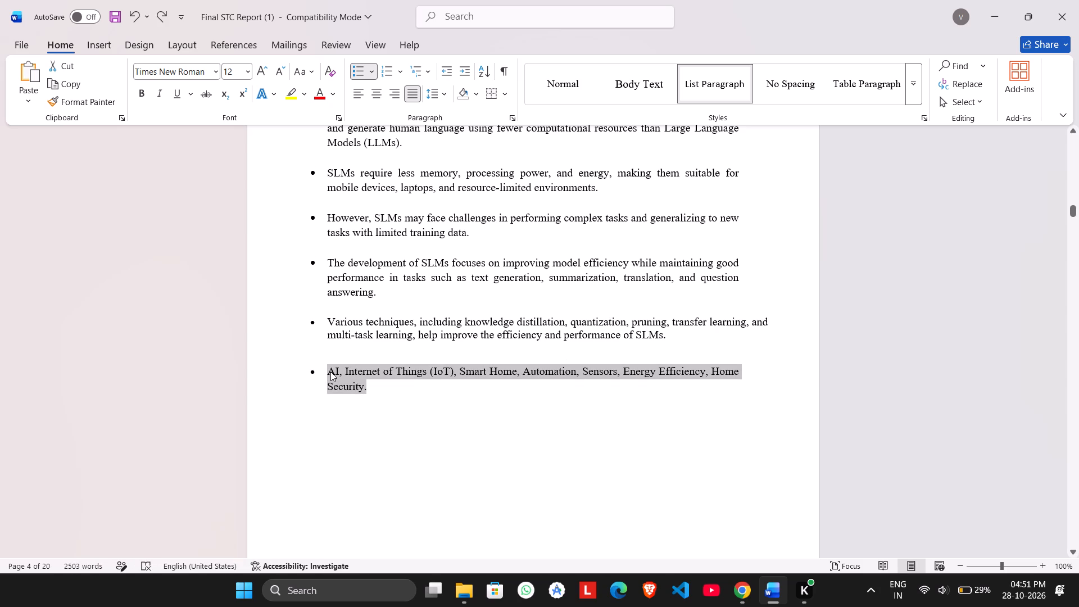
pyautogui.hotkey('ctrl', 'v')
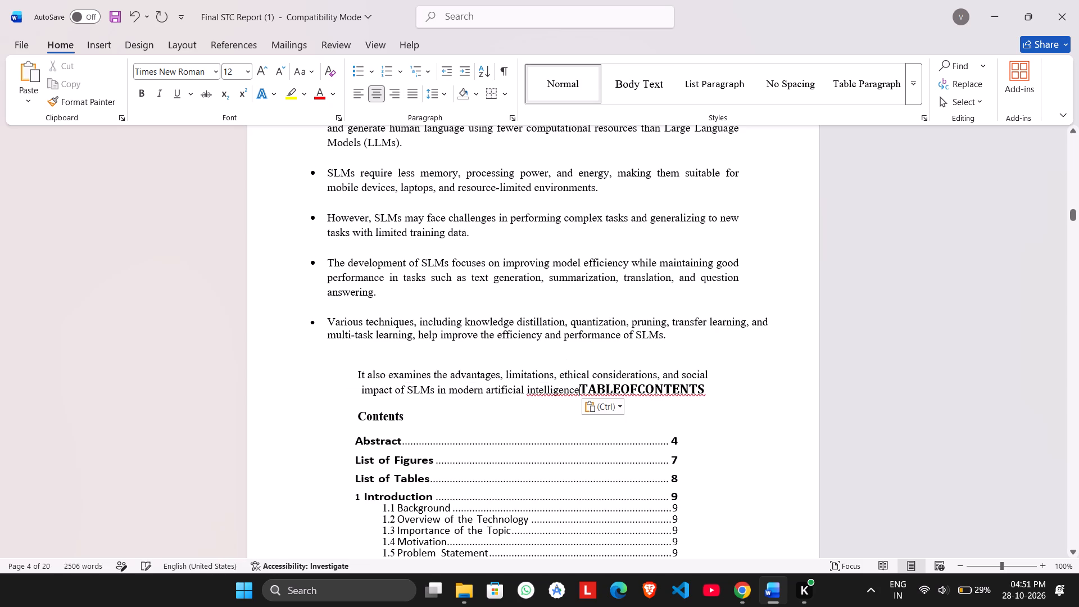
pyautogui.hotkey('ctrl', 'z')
# Replace the last Abstract bullet's text before the period with the copied point on advantages, limitations, ethical considerations, and social impact.
pyautogui.click(360, 376)
pyautogui.click(364, 388)
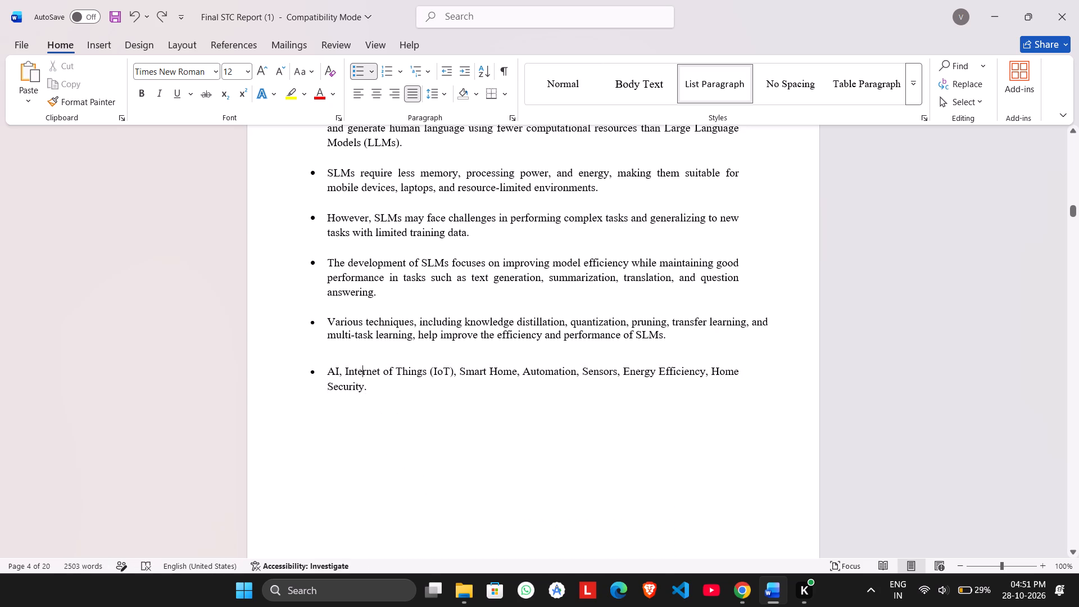
pyautogui.moveTo(364, 388); pyautogui.dragTo(323, 374)
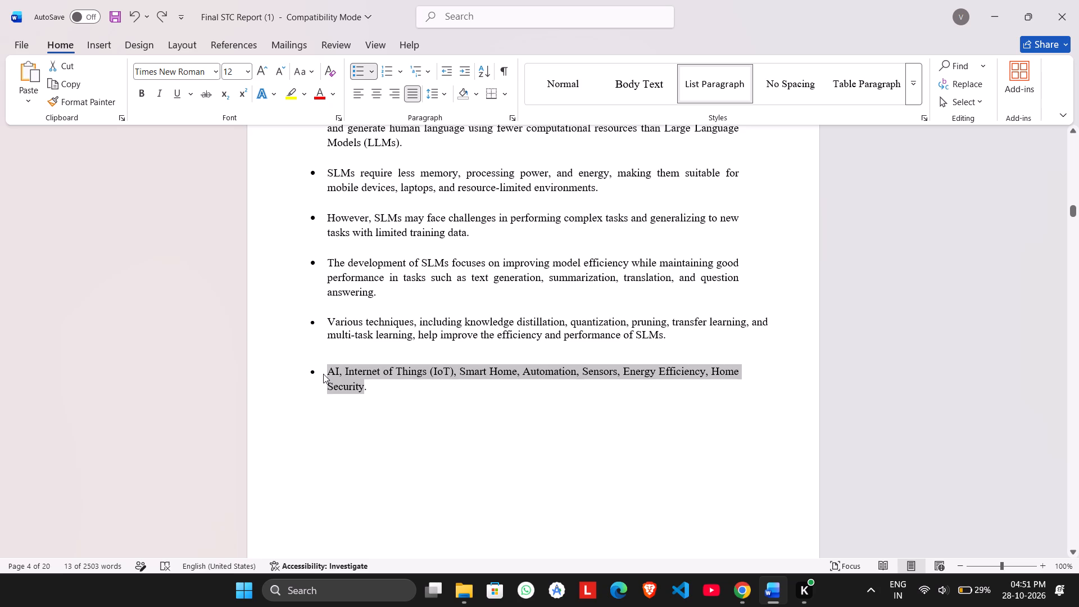
pyautogui.hotkey('ctrl', 'v')
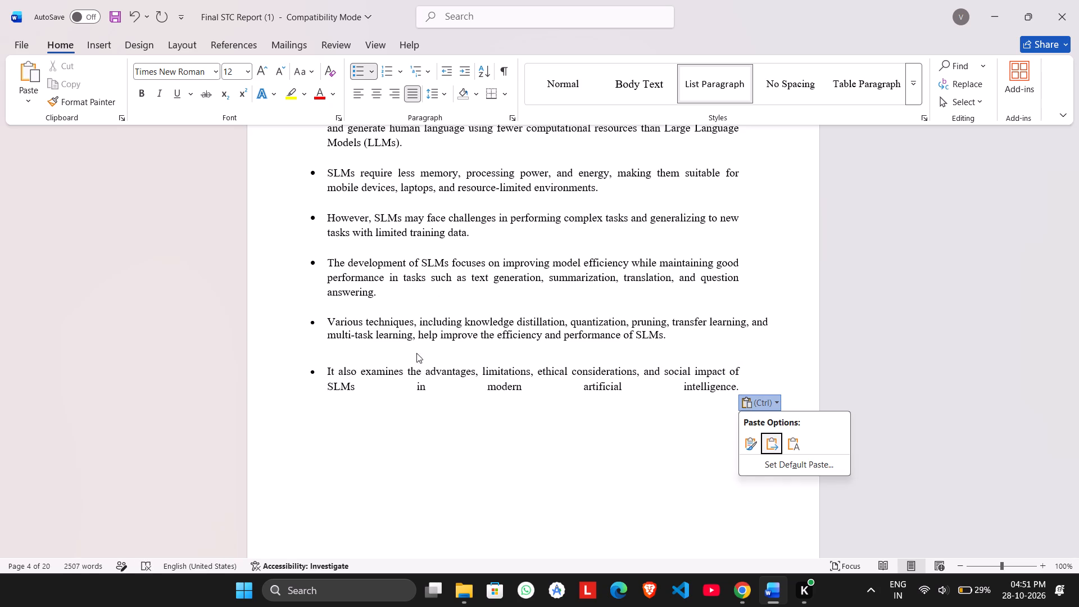
pyautogui.click(736, 389)
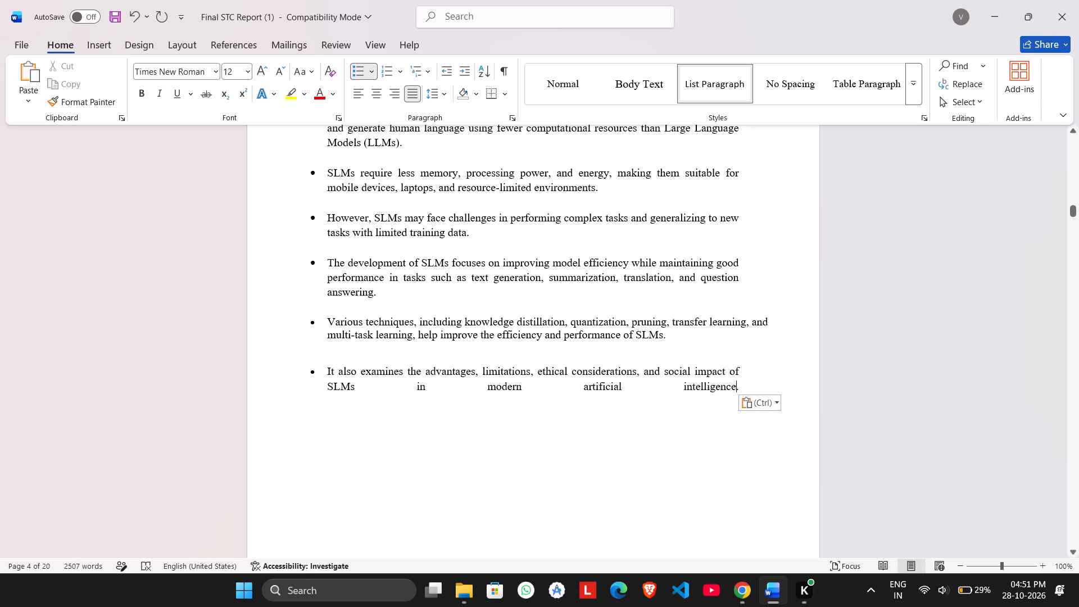
# Delete the space between "and" and "multi-task" in the fifth Abstract bullet.
pyautogui.scroll(3, 705, 337)
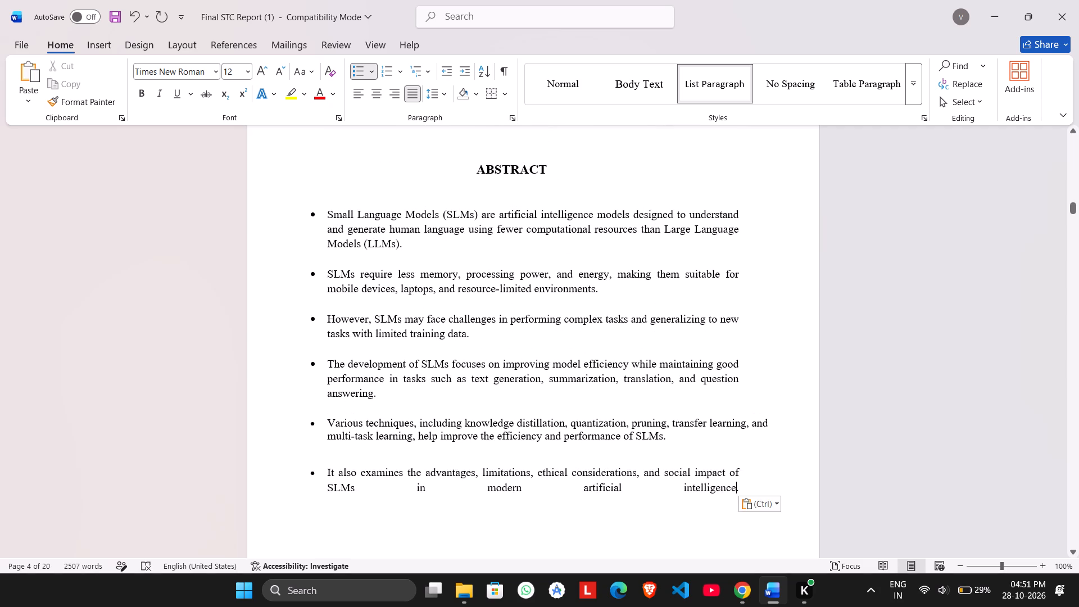
pyautogui.click(769, 423)
pyautogui.press('BackSpace')
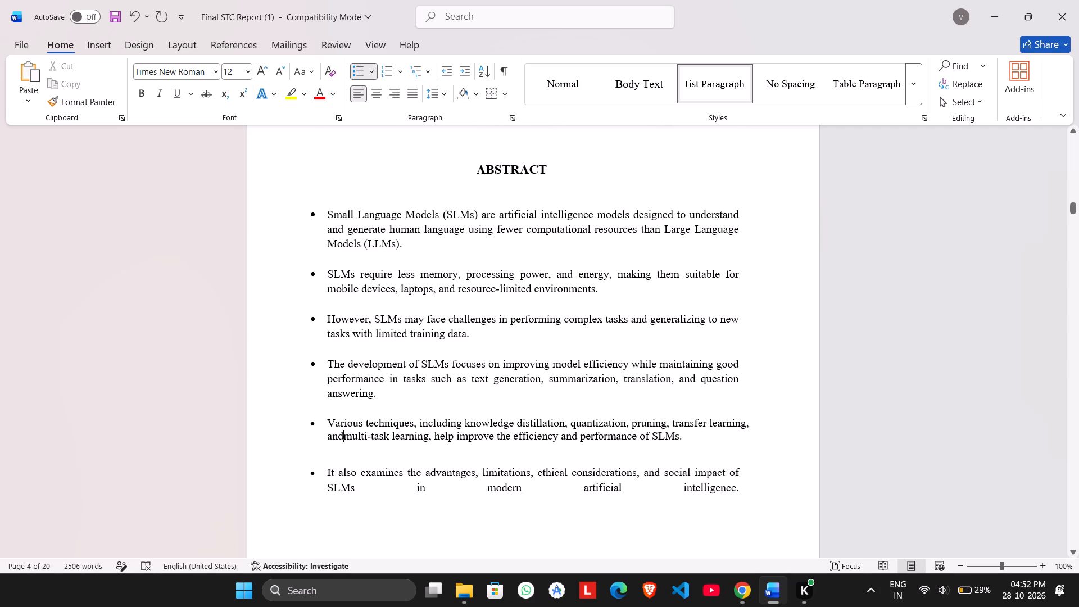
# Left-align the last Abstract bullet.
pyautogui.moveTo(328, 470); pyautogui.dragTo(728, 493)
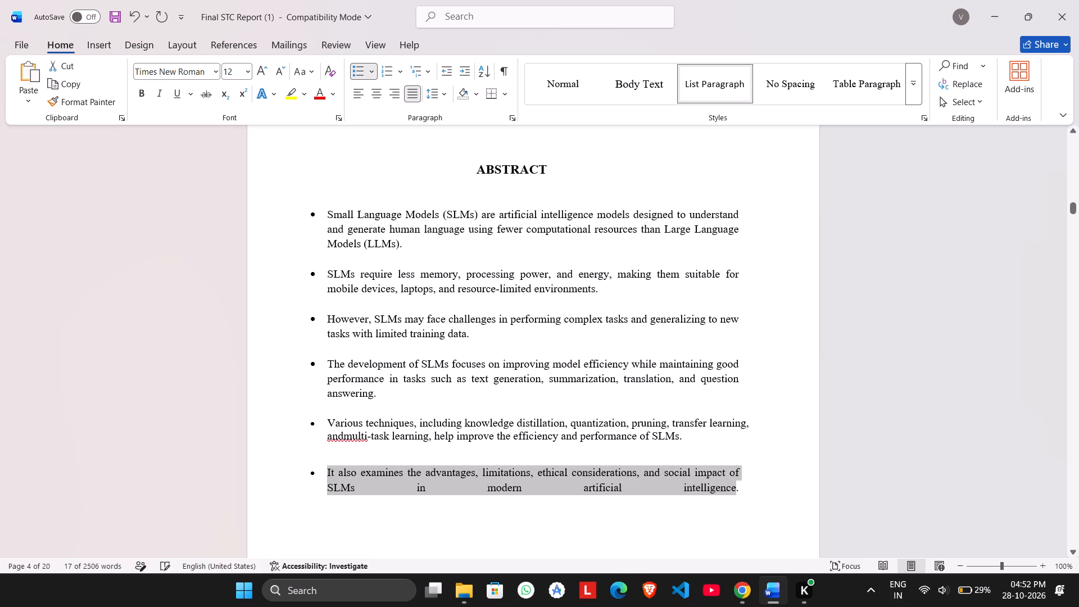
pyautogui.click(356, 91)
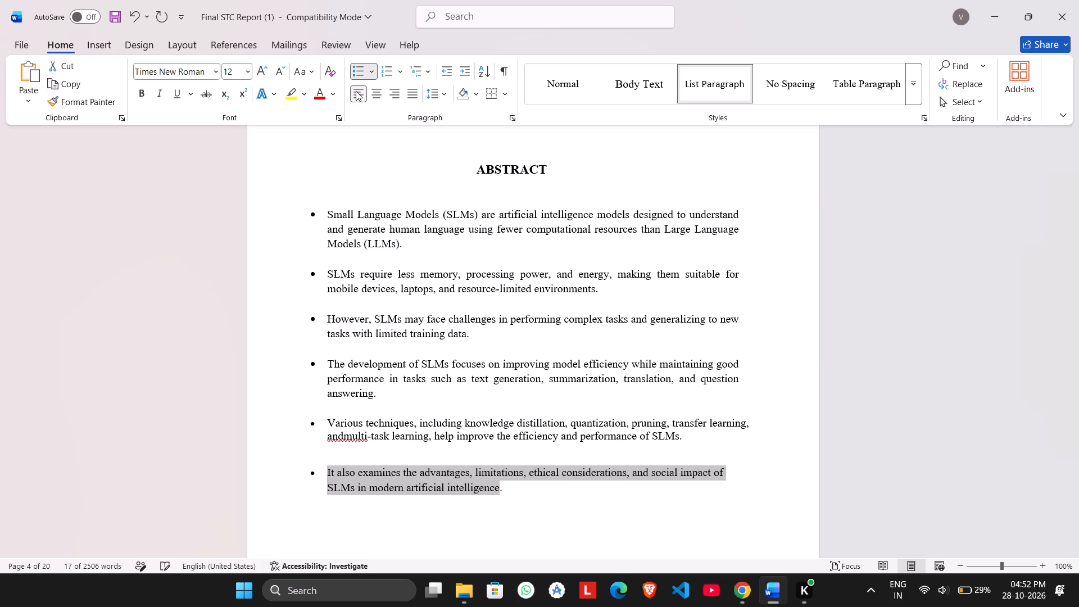
pyautogui.click(479, 359)
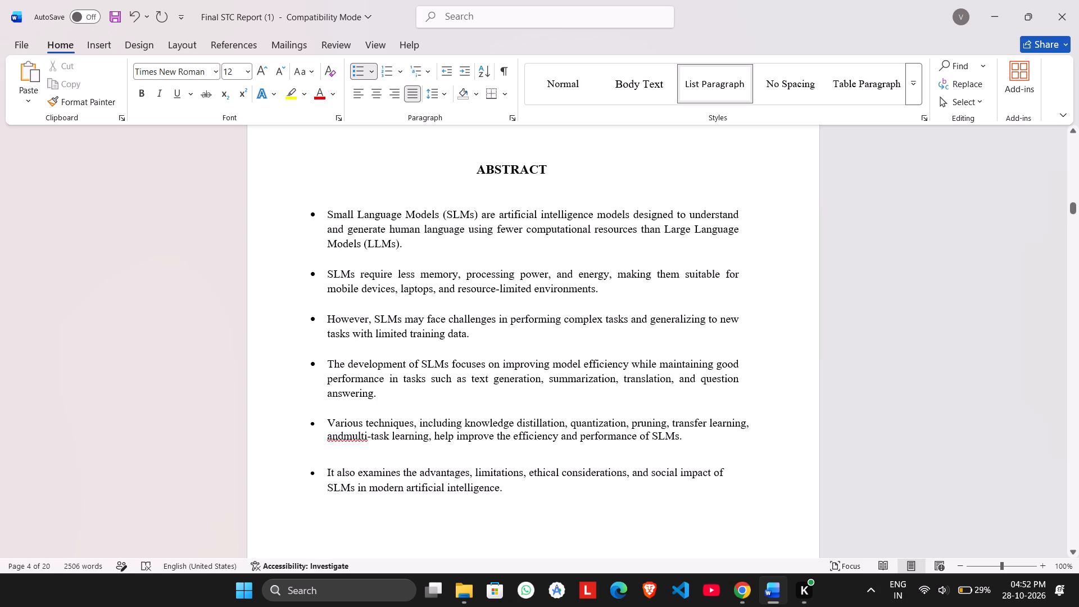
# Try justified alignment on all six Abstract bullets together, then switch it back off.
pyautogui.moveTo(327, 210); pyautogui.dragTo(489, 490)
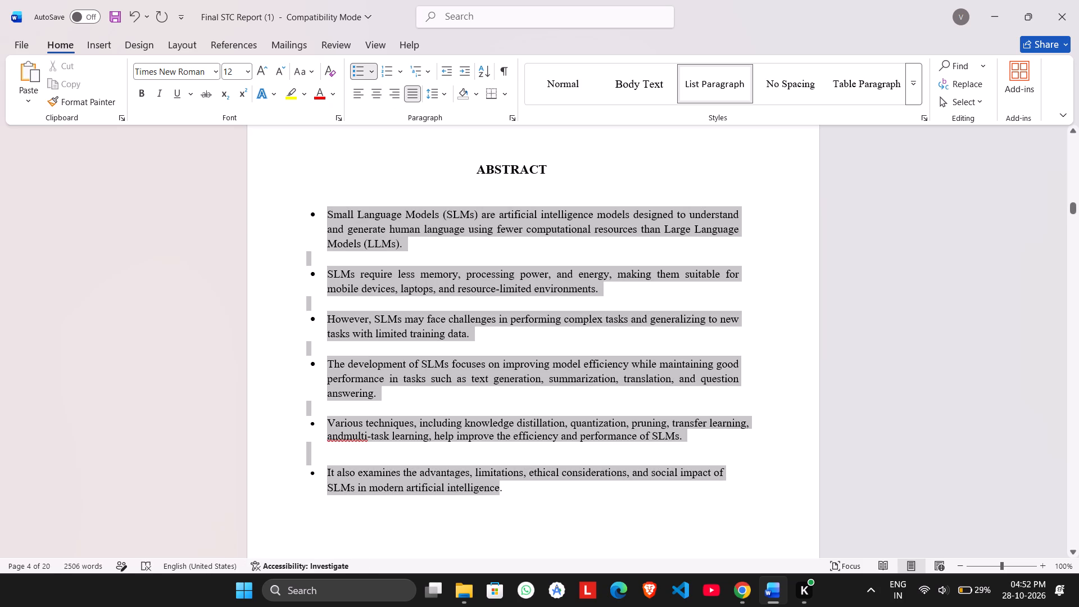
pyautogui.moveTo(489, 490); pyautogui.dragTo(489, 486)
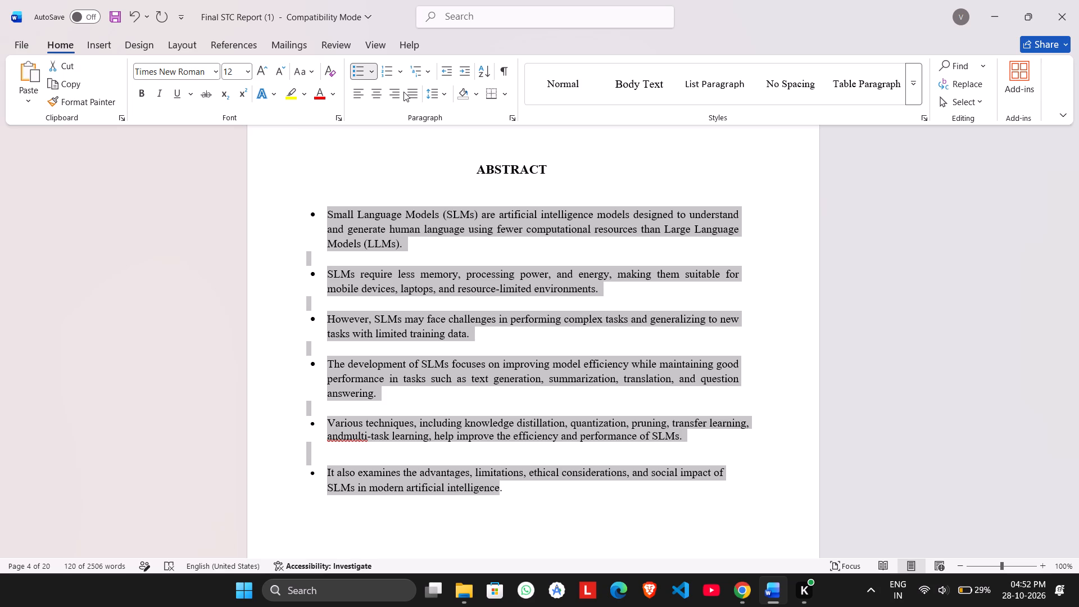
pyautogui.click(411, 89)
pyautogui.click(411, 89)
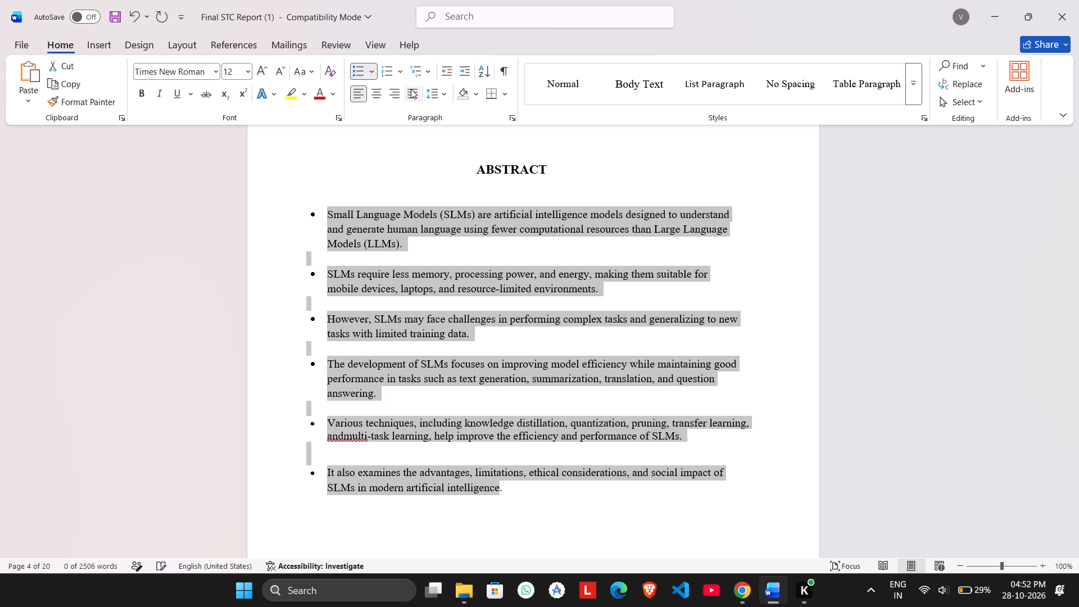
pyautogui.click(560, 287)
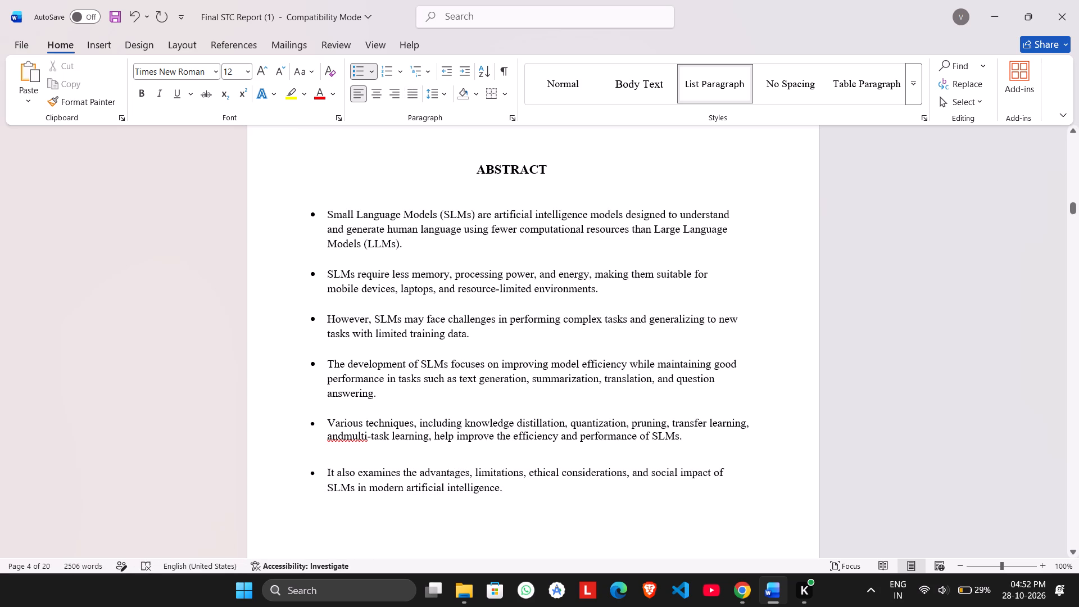
# Justify the first and second Abstract bullets, on SLMs' definition and their lower memory, processing power, and energy needs.
pyautogui.moveTo(330, 214); pyautogui.dragTo(382, 256)
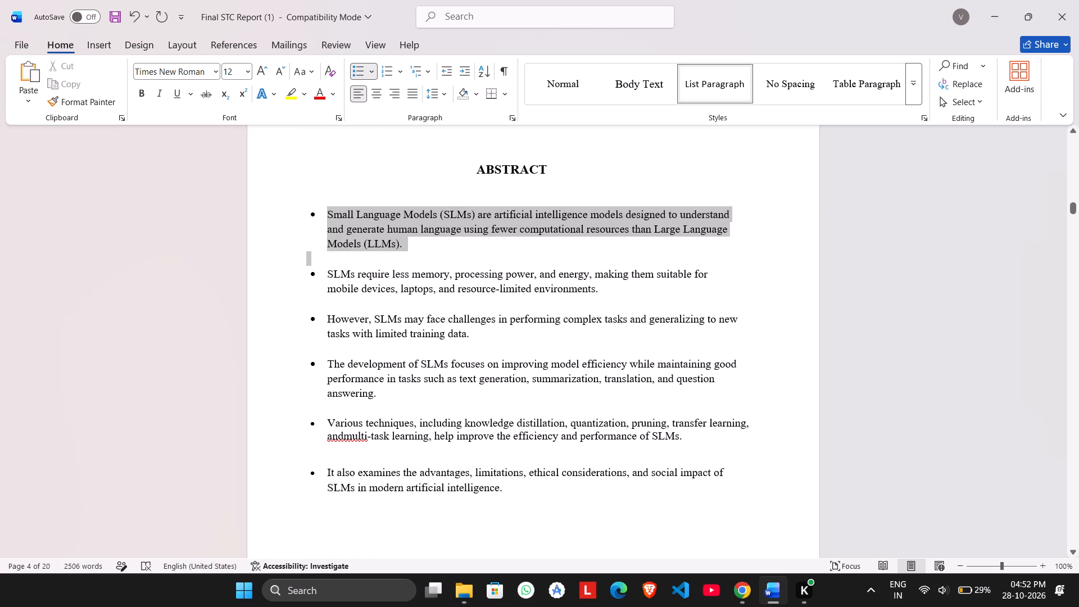
pyautogui.moveTo(382, 256); pyautogui.dragTo(397, 247)
pyautogui.moveTo(397, 247); pyautogui.dragTo(398, 244)
pyautogui.moveTo(398, 244); pyautogui.dragTo(397, 246)
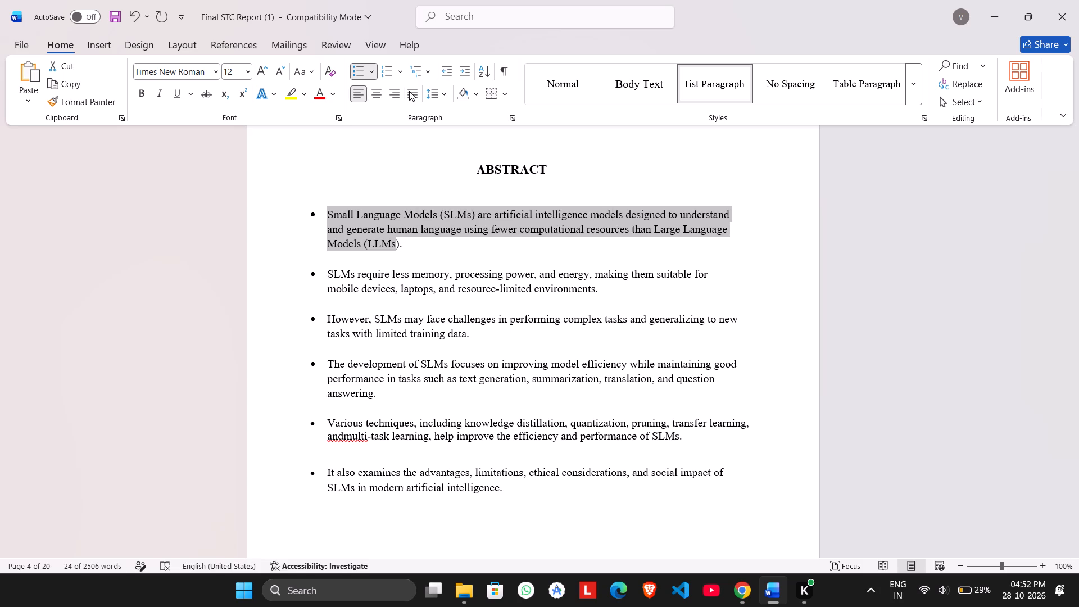
pyautogui.click(410, 91)
pyautogui.click(429, 235)
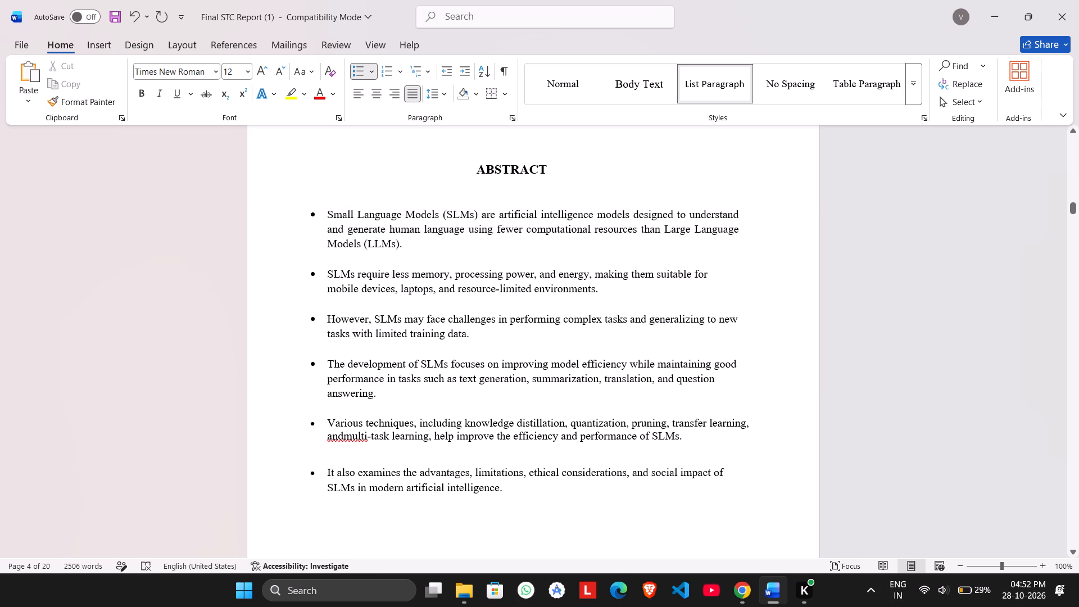
pyautogui.moveTo(328, 272); pyautogui.dragTo(595, 291)
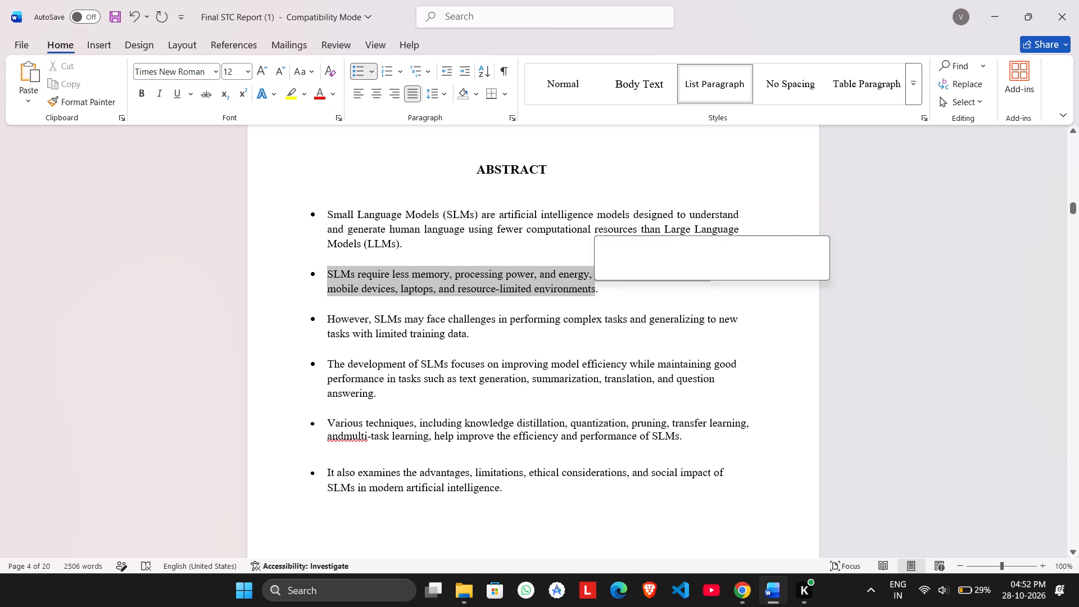
pyautogui.click(412, 95)
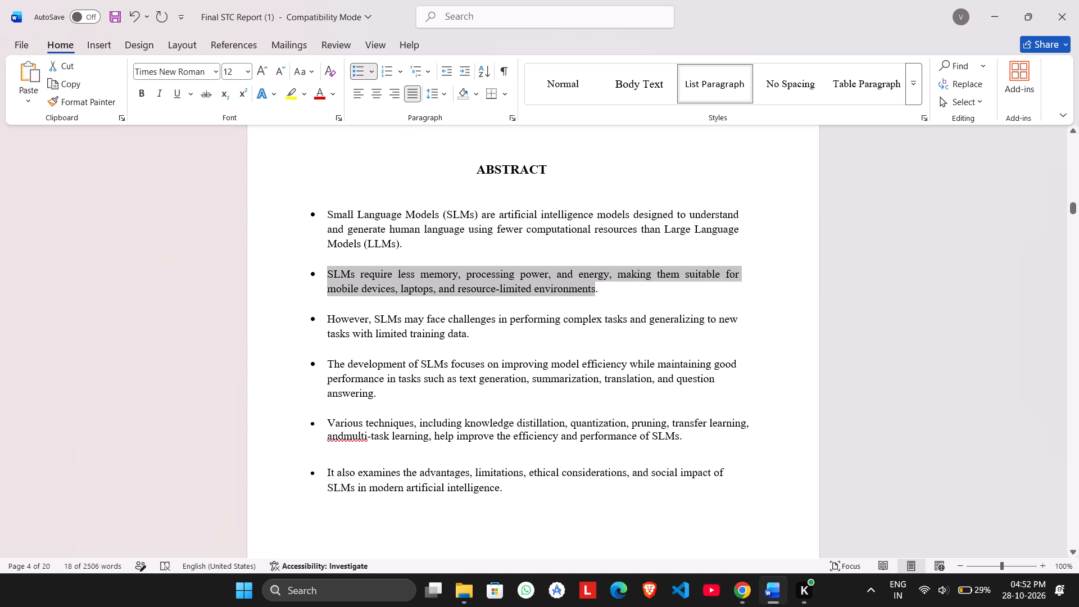
pyautogui.click(416, 318)
# Justify the third and fourth Abstract bullets, on SLM challenges and the development focus on model efficiency.
pyautogui.moveTo(327, 319); pyautogui.dragTo(392, 332)
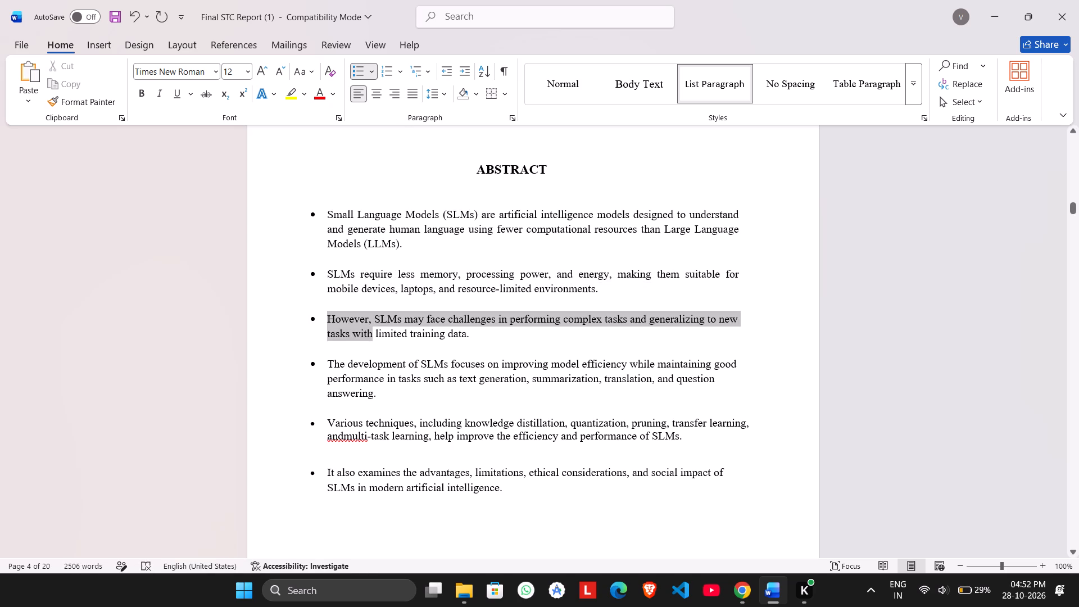
pyautogui.moveTo(392, 332); pyautogui.dragTo(461, 336)
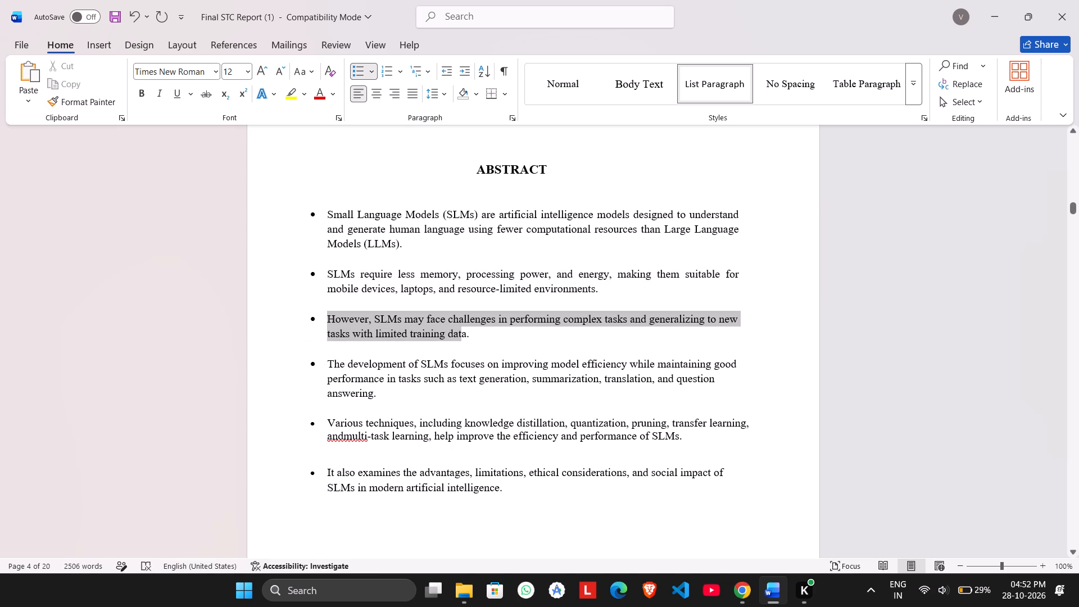
pyautogui.moveTo(461, 336); pyautogui.dragTo(464, 336)
pyautogui.click(410, 88)
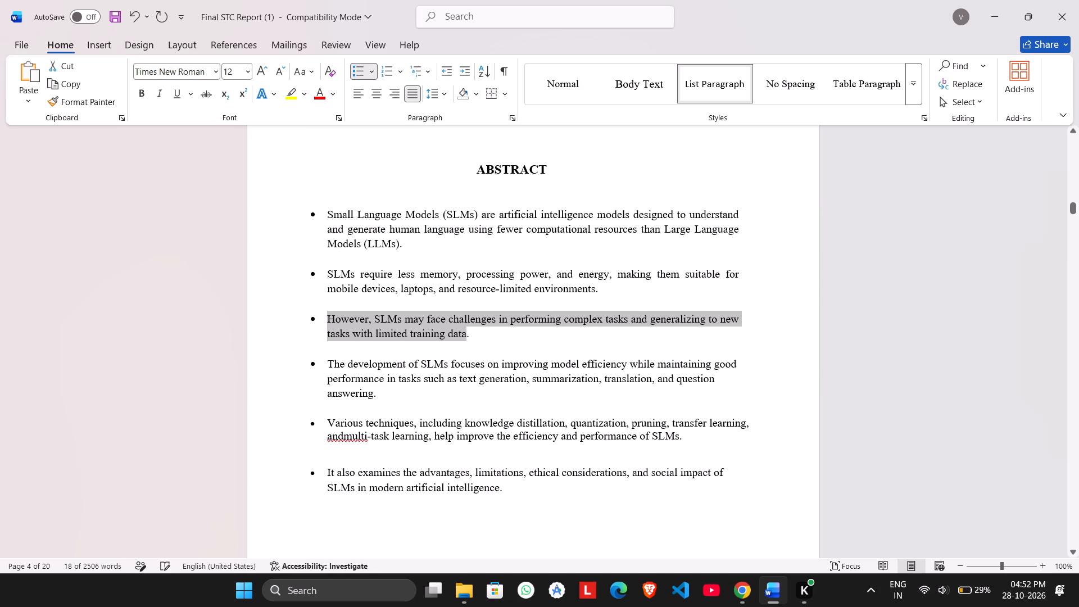
pyautogui.click(428, 348)
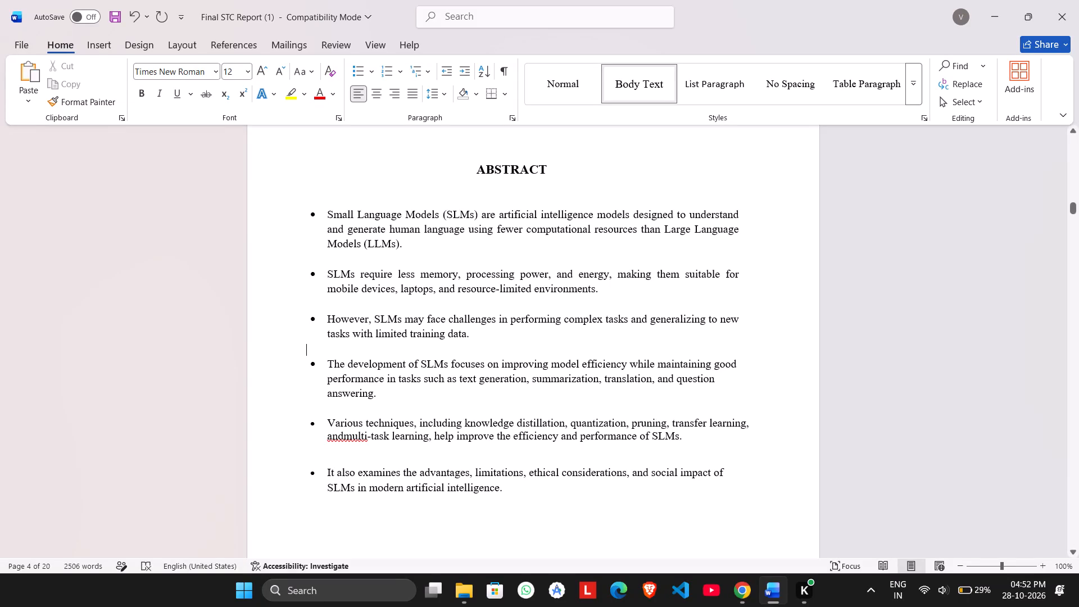
pyautogui.moveTo(329, 362); pyautogui.dragTo(365, 394)
pyautogui.click(409, 93)
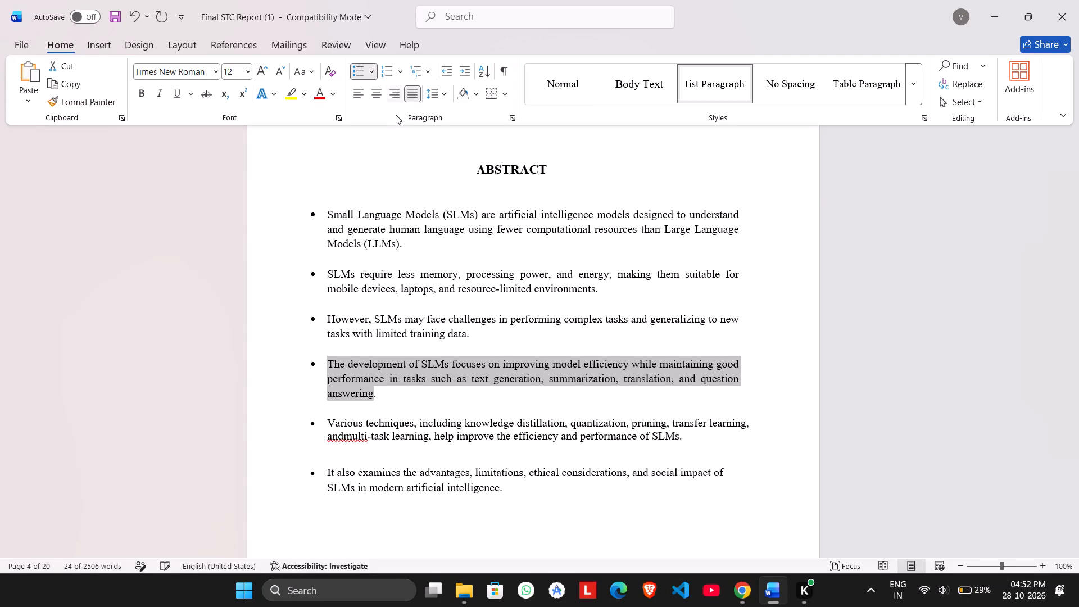
pyautogui.click(398, 395)
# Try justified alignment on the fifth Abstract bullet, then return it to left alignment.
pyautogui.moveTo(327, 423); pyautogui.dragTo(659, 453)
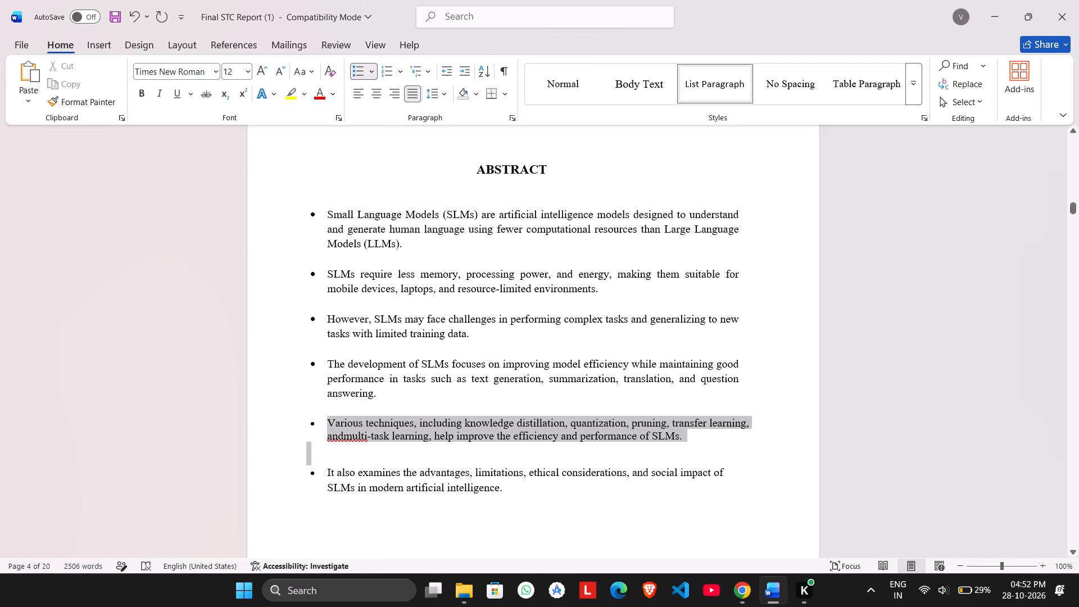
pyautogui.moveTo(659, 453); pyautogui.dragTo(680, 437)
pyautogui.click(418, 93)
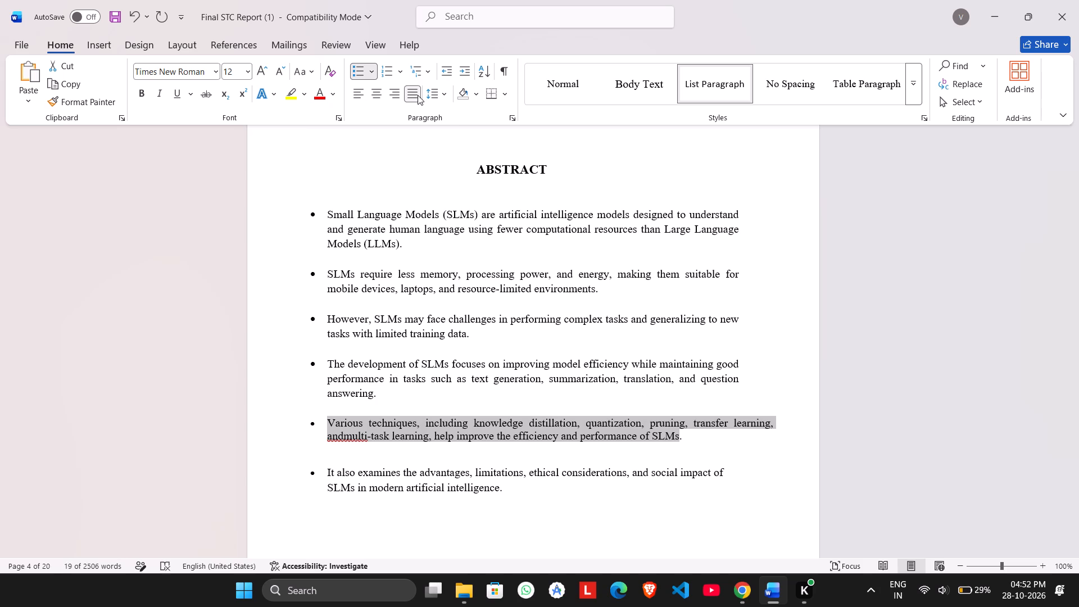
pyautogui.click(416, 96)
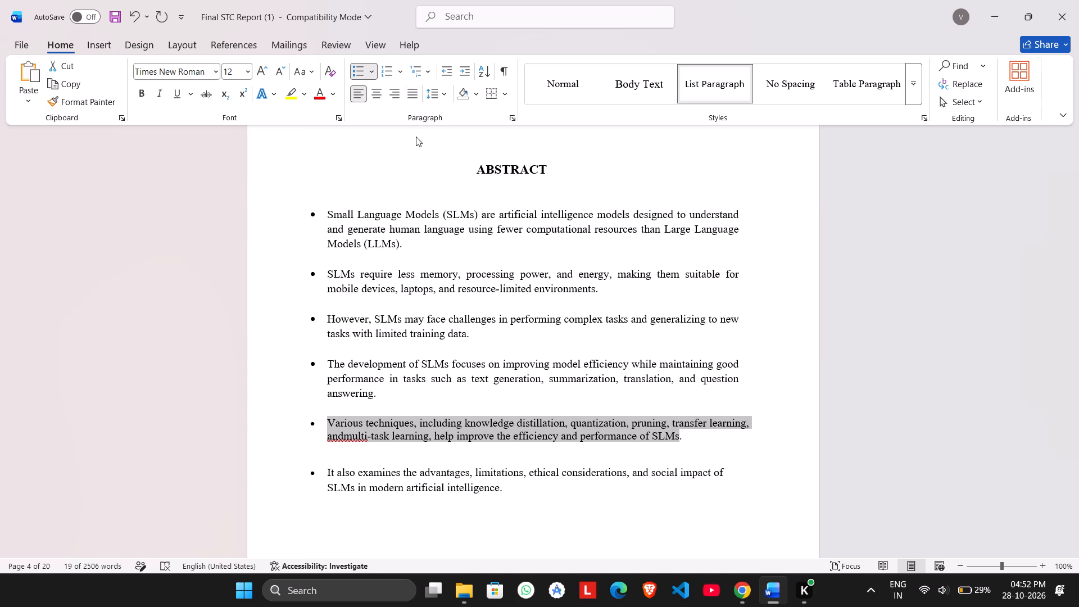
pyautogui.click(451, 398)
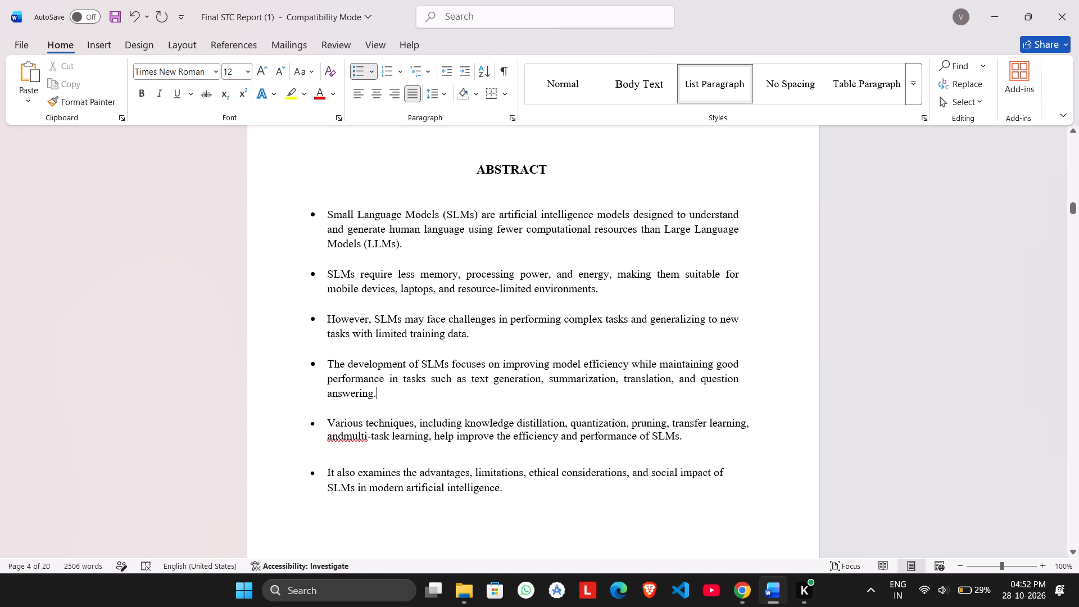
pyautogui.scroll(-5, 349, 440)
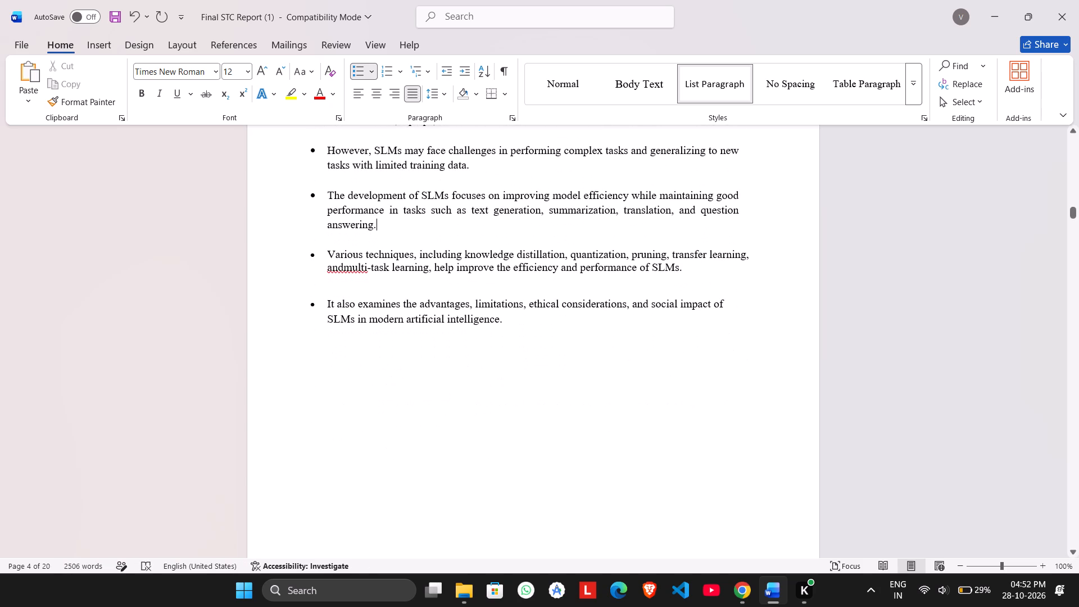
pyautogui.scroll(-13, 487, 434)
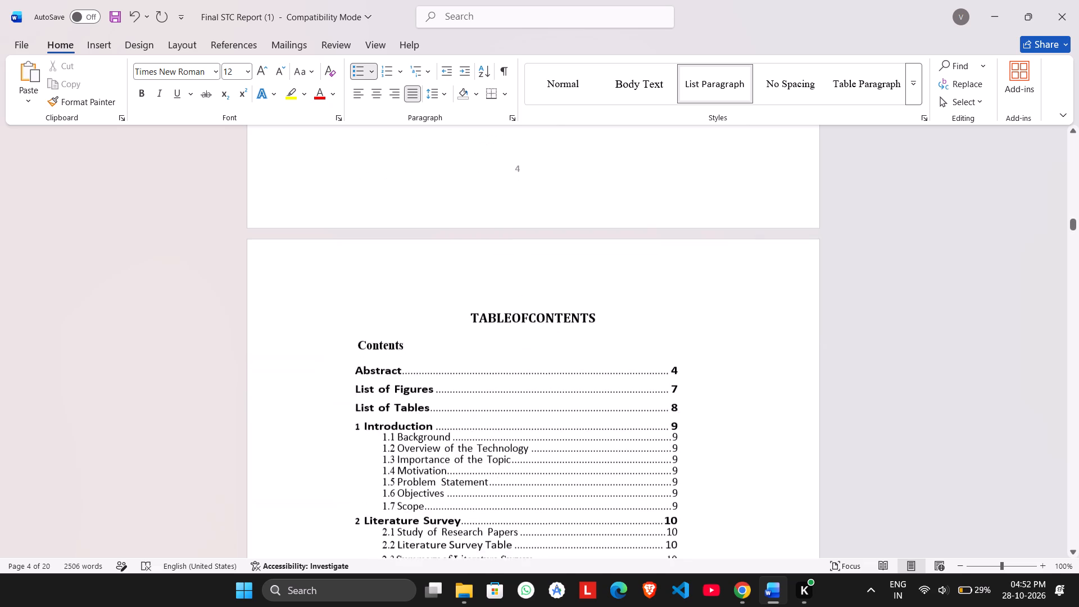
pyautogui.scroll(-19, 479, 434)
pyautogui.scroll(-20, 479, 434)
pyautogui.scroll(-1, 479, 434)
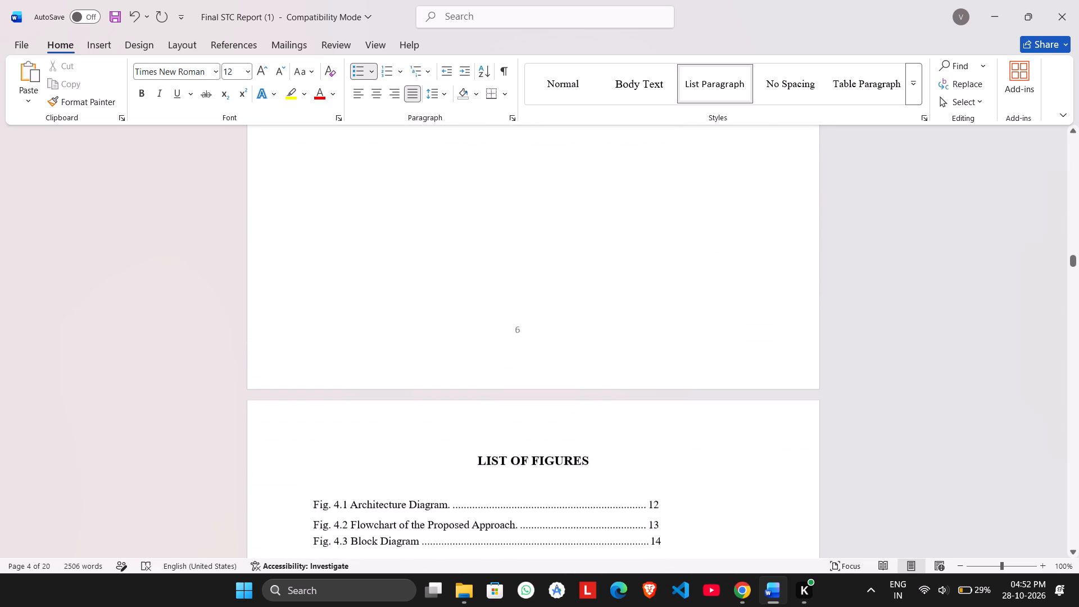
pyautogui.scroll(-3, 479, 434)
pyautogui.scroll(-20, 479, 434)
pyautogui.scroll(-2, 479, 434)
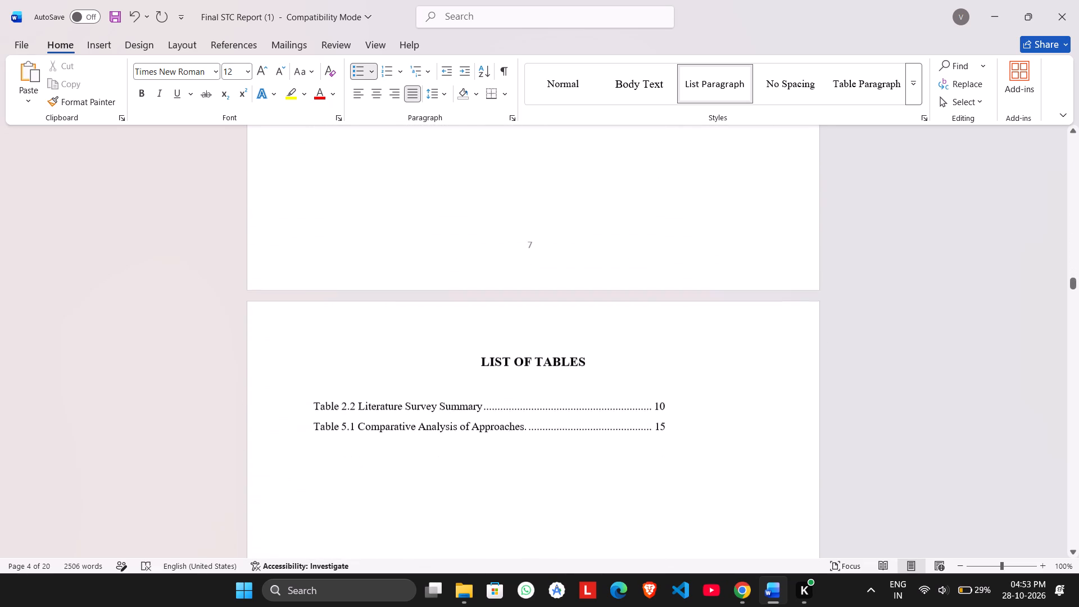
pyautogui.scroll(-20, 479, 434)
pyautogui.scroll(-4, 479, 434)
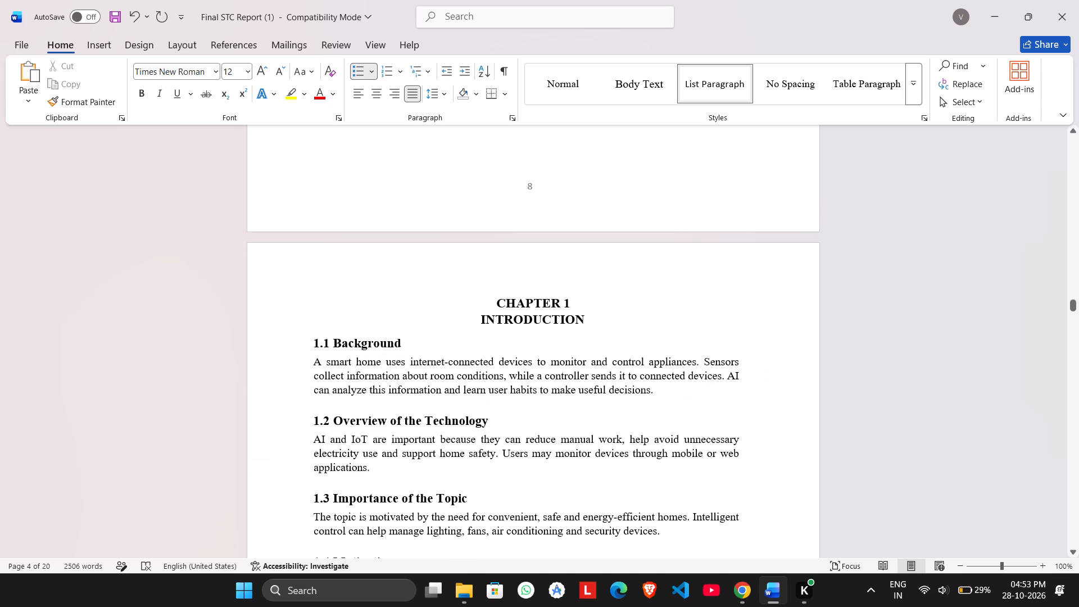
pyautogui.scroll(-2, 479, 434)
pyautogui.moveTo(589, 254); pyautogui.dragTo(500, 242)
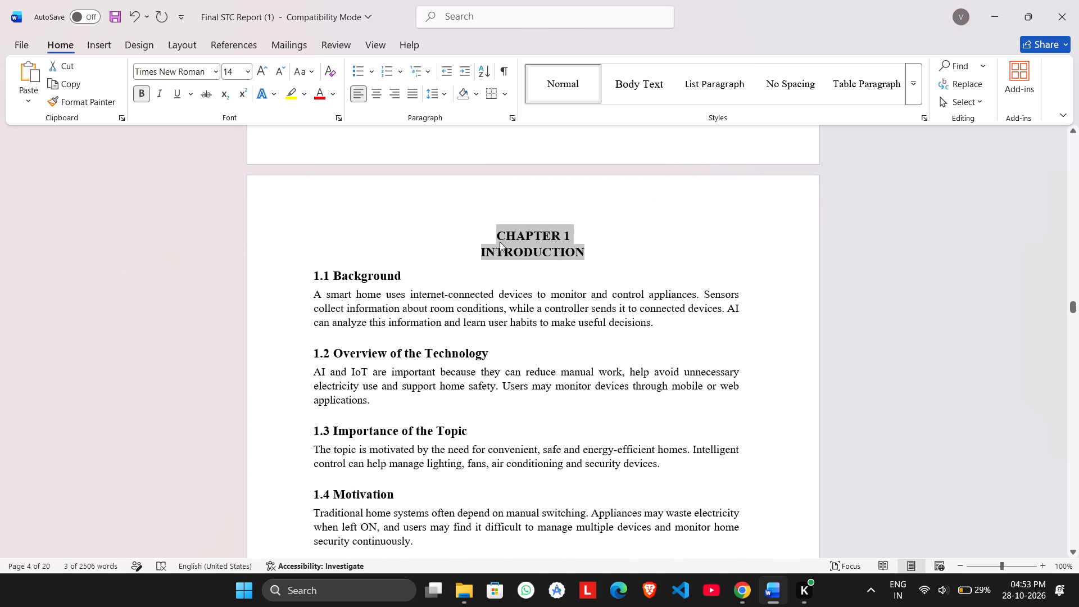
pyautogui.click(427, 275)
pyautogui.moveTo(406, 276); pyautogui.dragTo(312, 272)
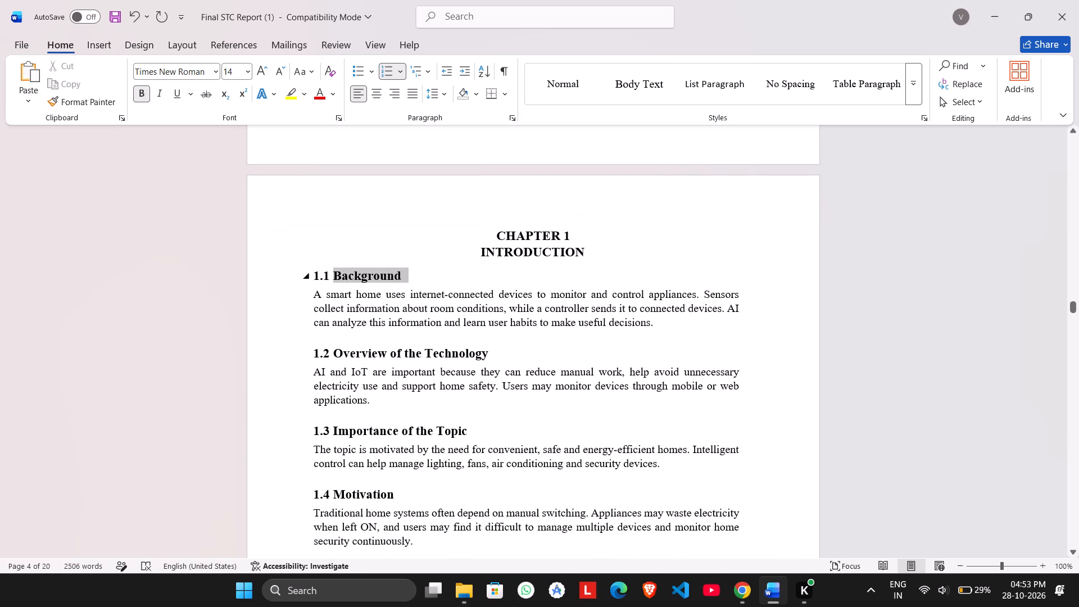
pyautogui.moveTo(312, 272); pyautogui.dragTo(316, 272)
pyautogui.hotkey('ctrl', 'c')
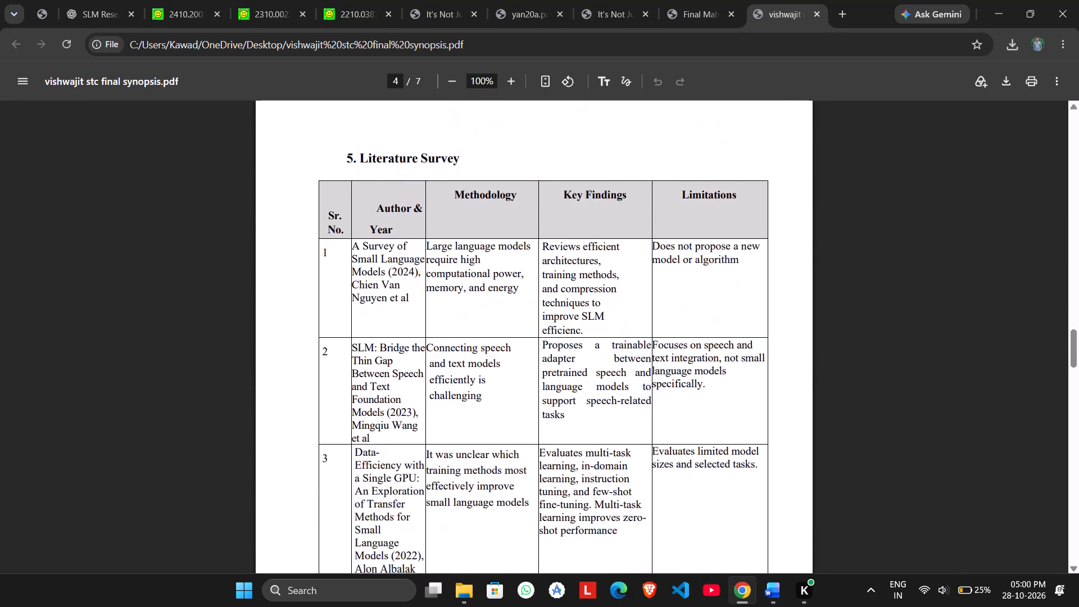
pyautogui.scroll(-19, 495, 384)
pyautogui.scroll(15, 495, 386)
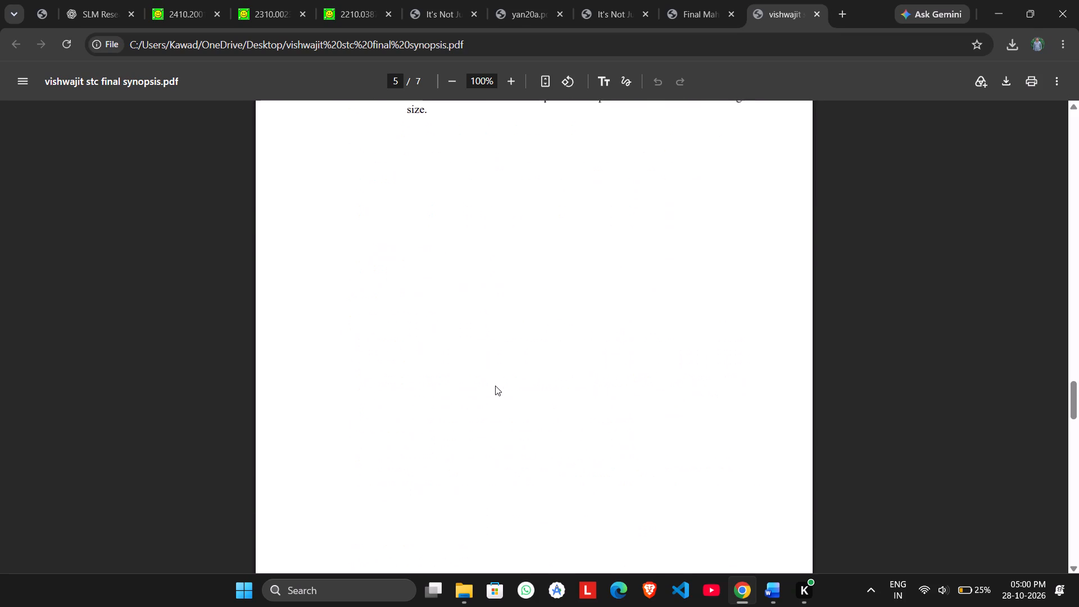
pyautogui.scroll(3, 495, 386)
pyautogui.scroll(-8, 495, 386)
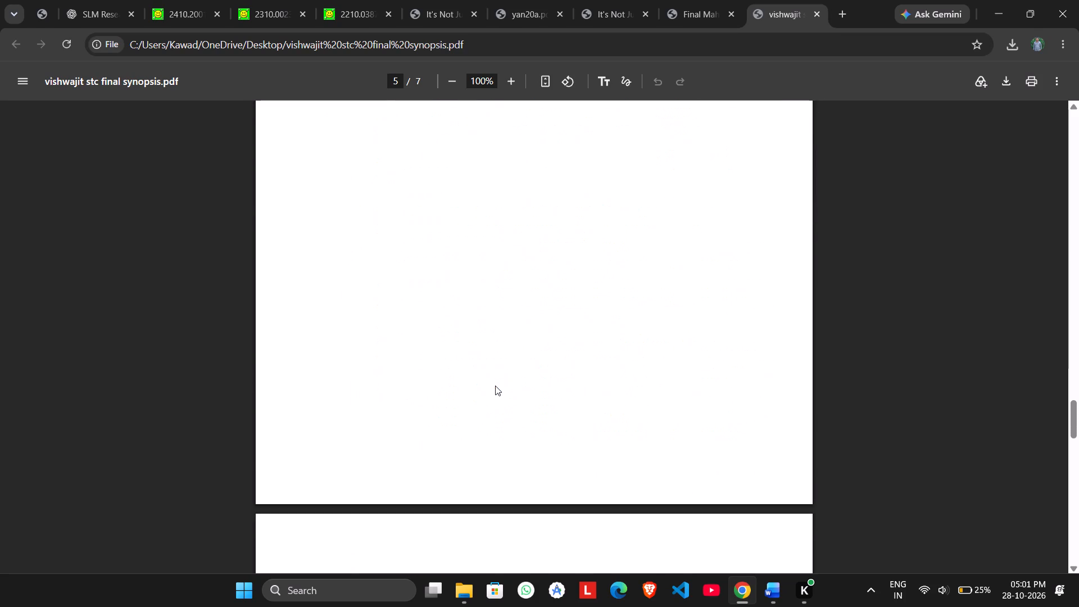
pyautogui.scroll(-11, 495, 386)
pyautogui.scroll(10, 495, 386)
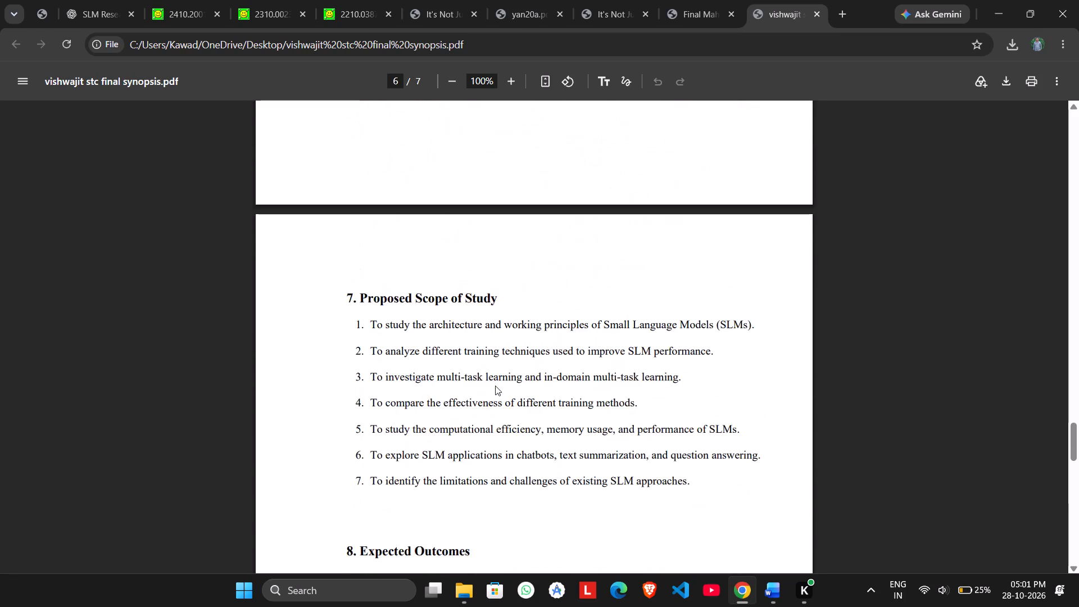
pyautogui.scroll(9, 495, 386)
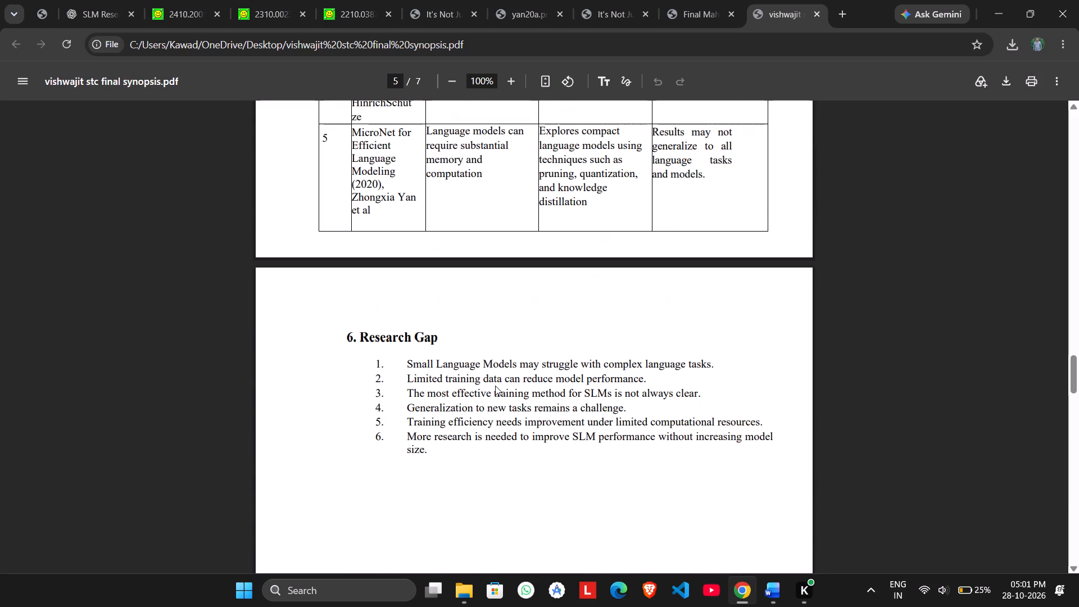
pyautogui.scroll(-17, 495, 386)
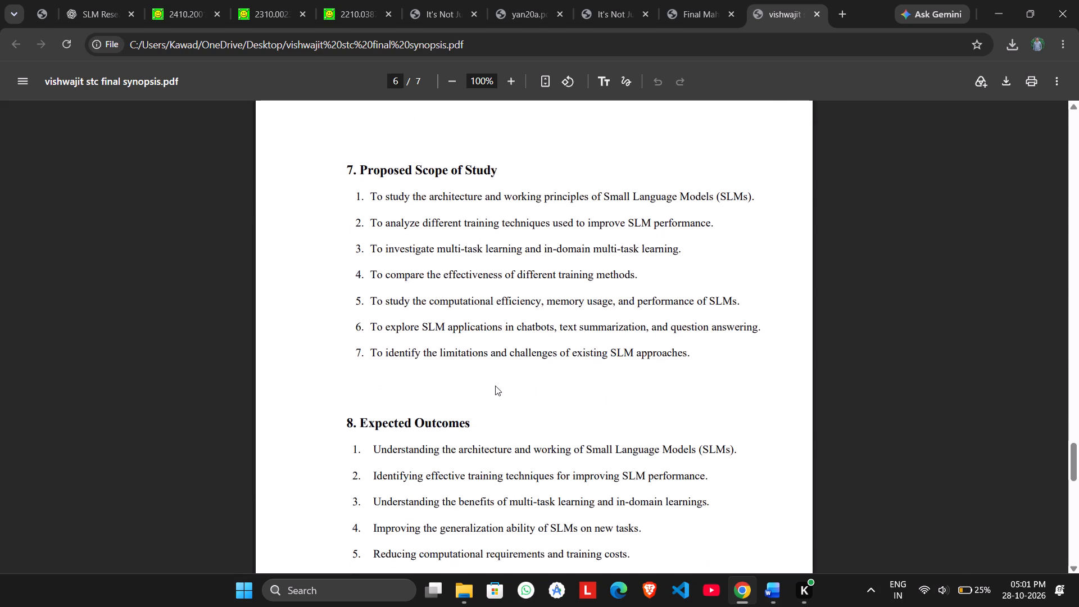
pyautogui.scroll(-10, 495, 386)
pyautogui.scroll(8, 495, 386)
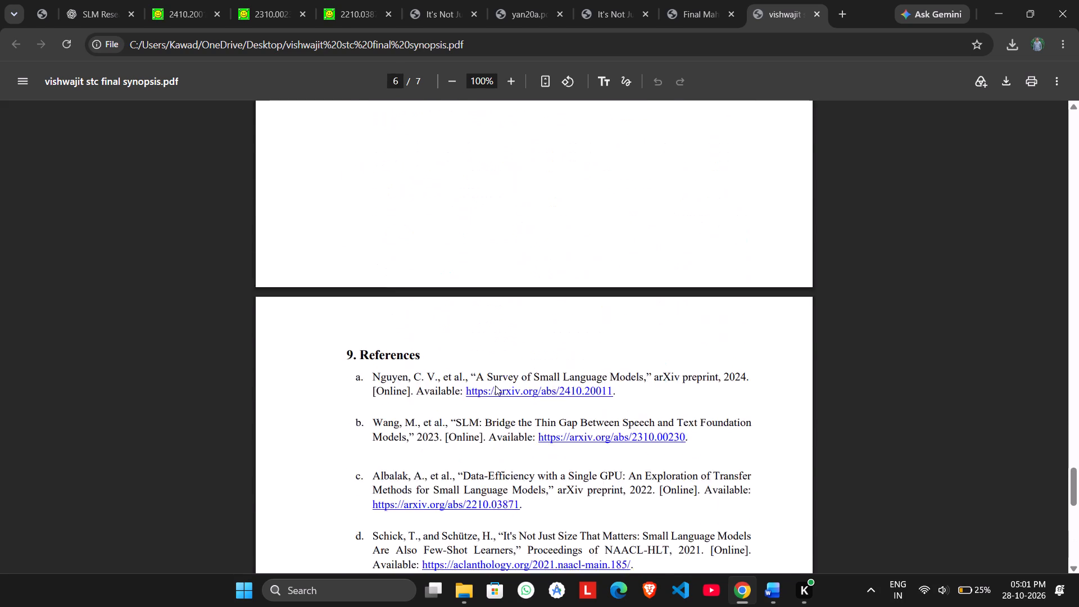
pyautogui.scroll(20, 495, 386)
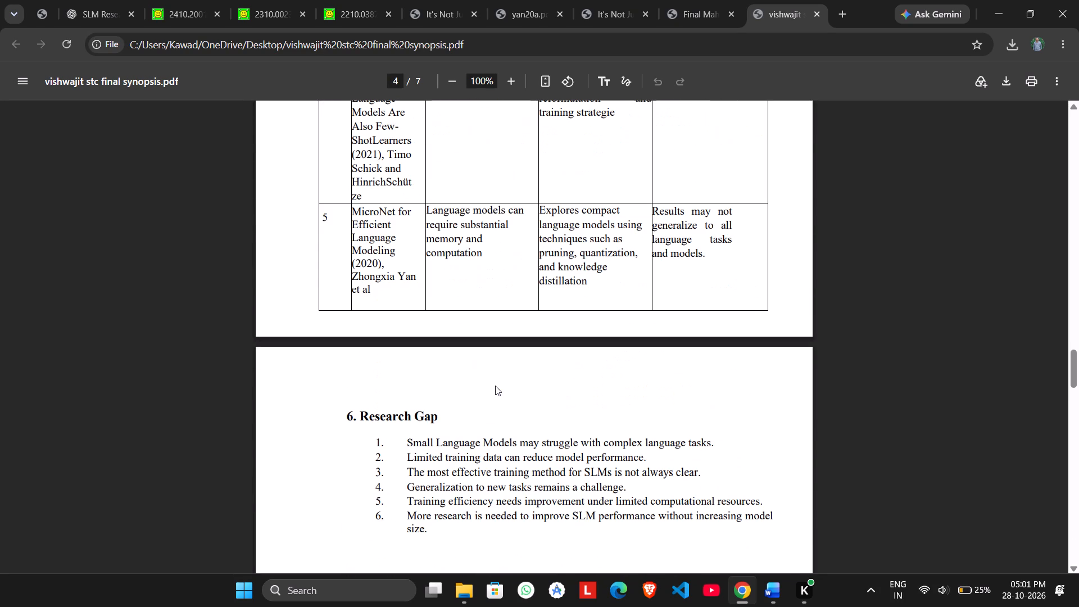
pyautogui.scroll(-14, 525, 390)
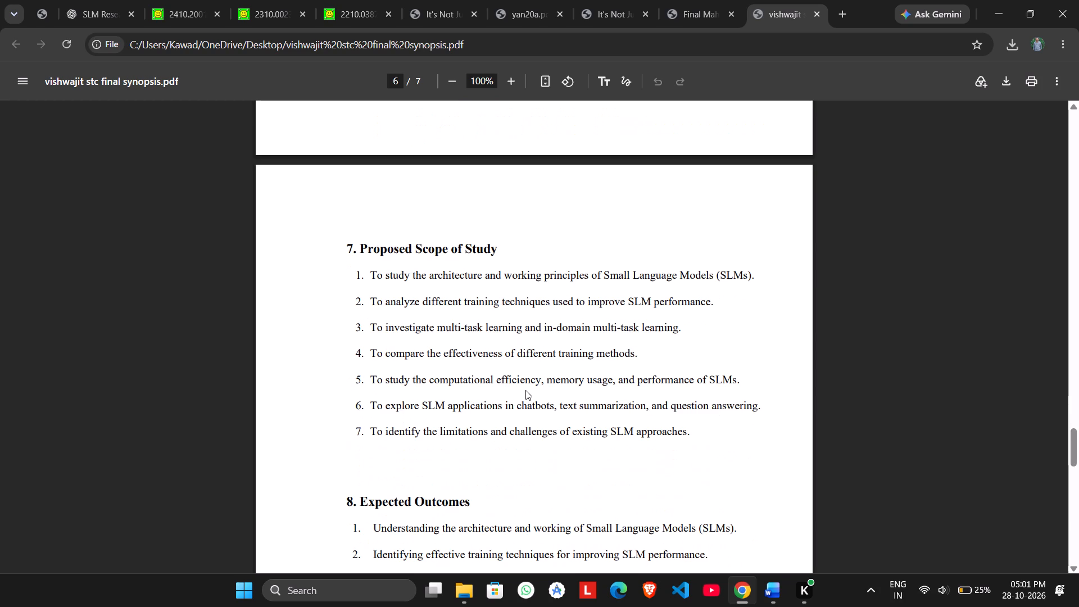
pyautogui.scroll(-11, 525, 390)
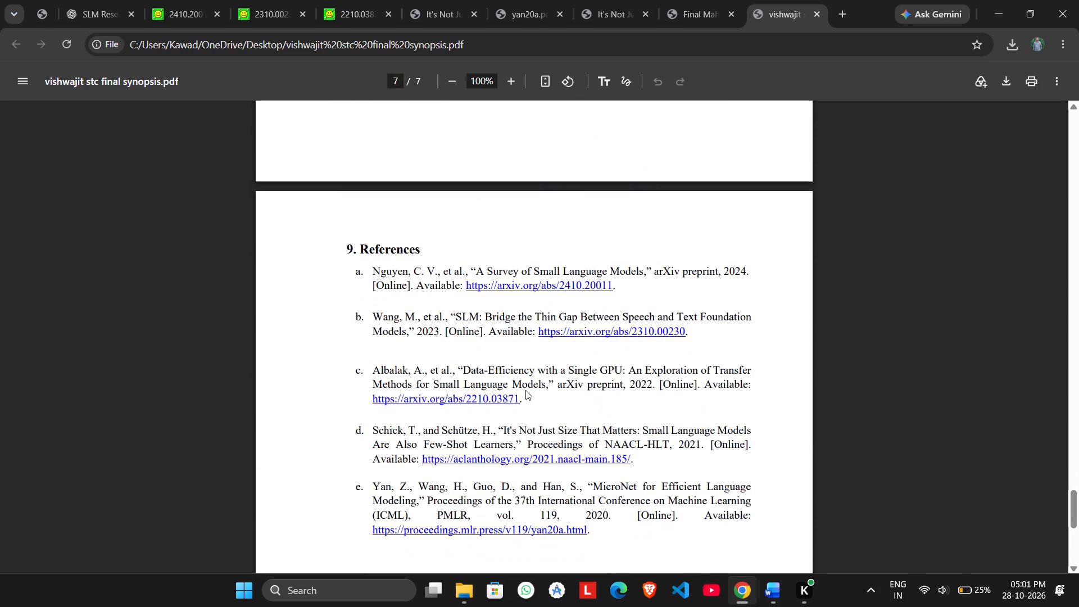
pyautogui.scroll(-9, 525, 390)
pyautogui.scroll(14, 525, 390)
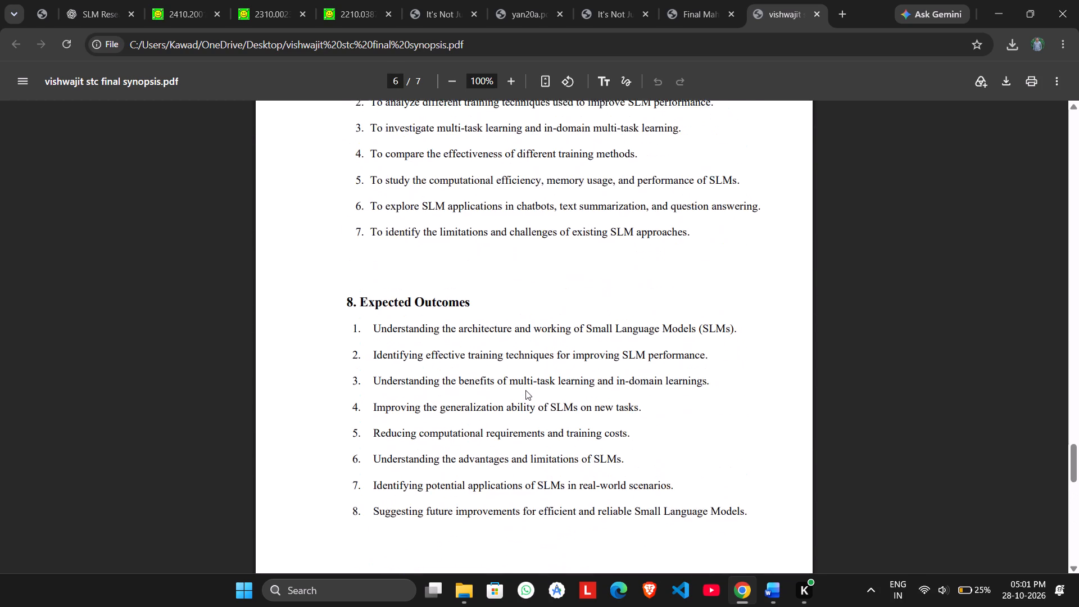
# Look back through the STC final synopsis PDF, from Expected Outcomes and References to Research Gap and the Literature Survey table.
pyautogui.scroll(4, 525, 390)
pyautogui.scroll(-9, 525, 390)
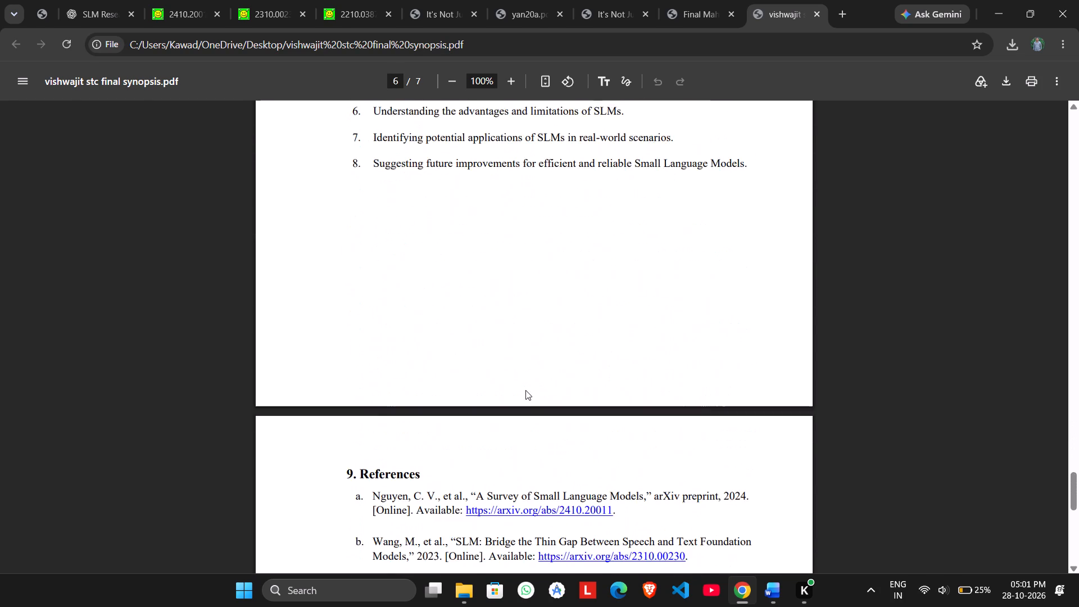
pyautogui.scroll(-5, 525, 390)
pyautogui.scroll(17, 525, 390)
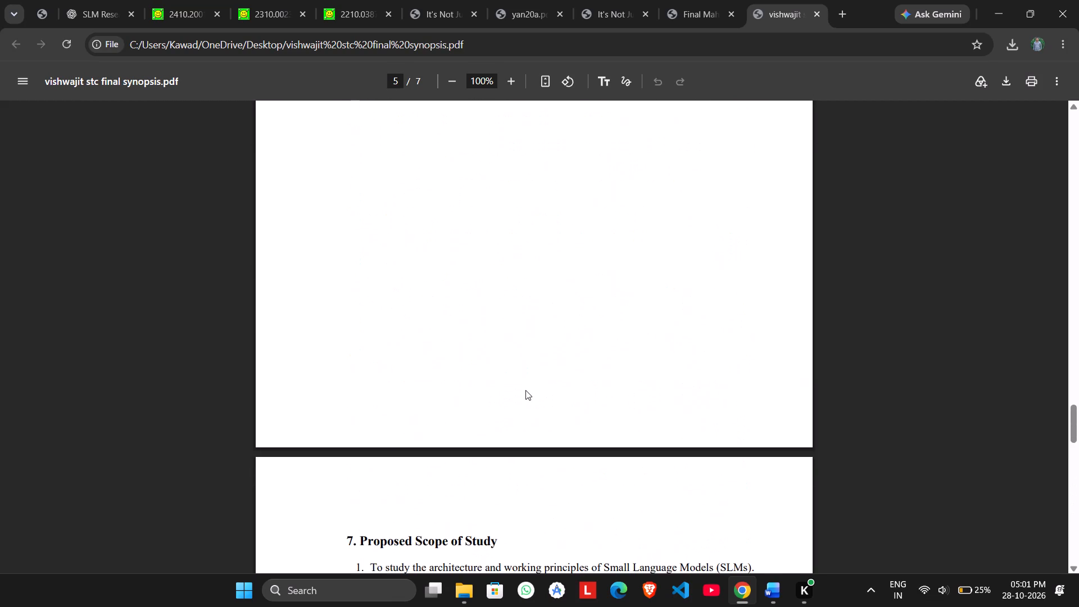
pyautogui.scroll(9, 525, 390)
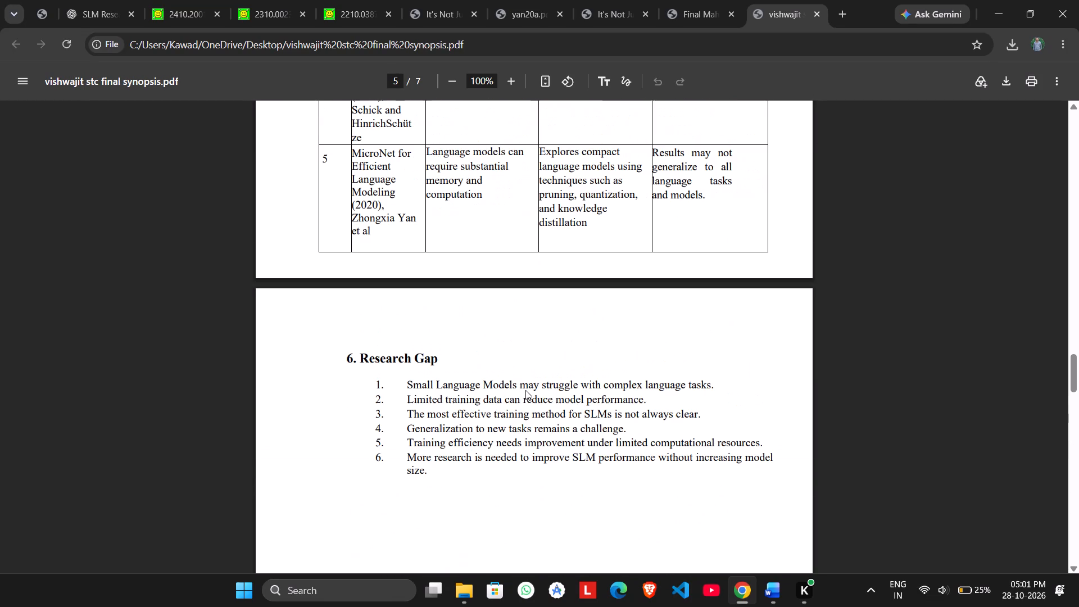
pyautogui.scroll(3, 525, 390)
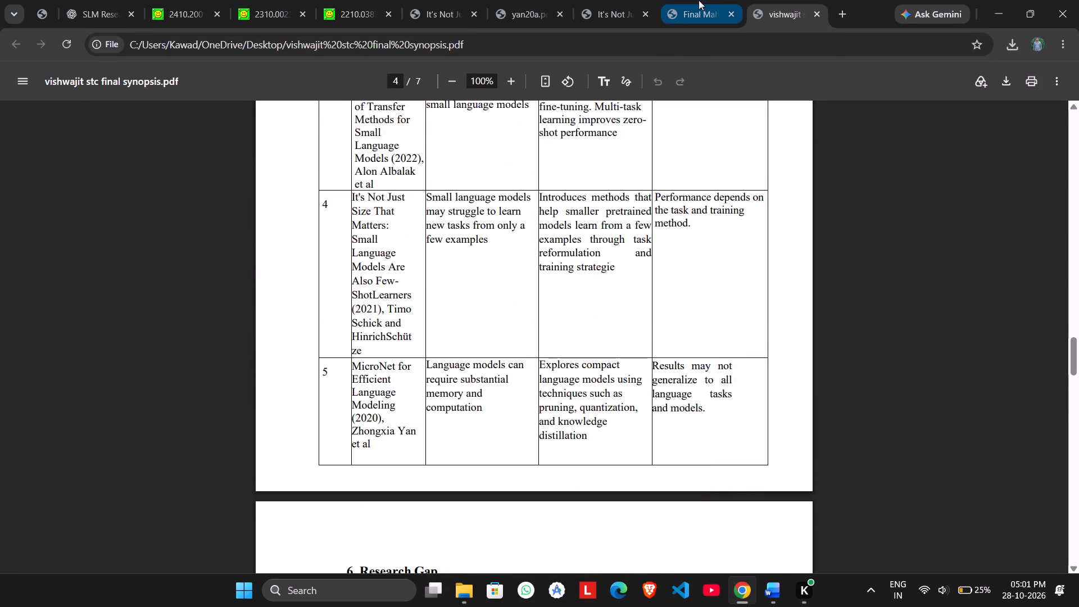
# Open the Final Mahesh Synopsis PDF from Downloads and examine its Literature Survey table, Research Gap and Proposed Scope of Study.
pyautogui.click(466, 600)
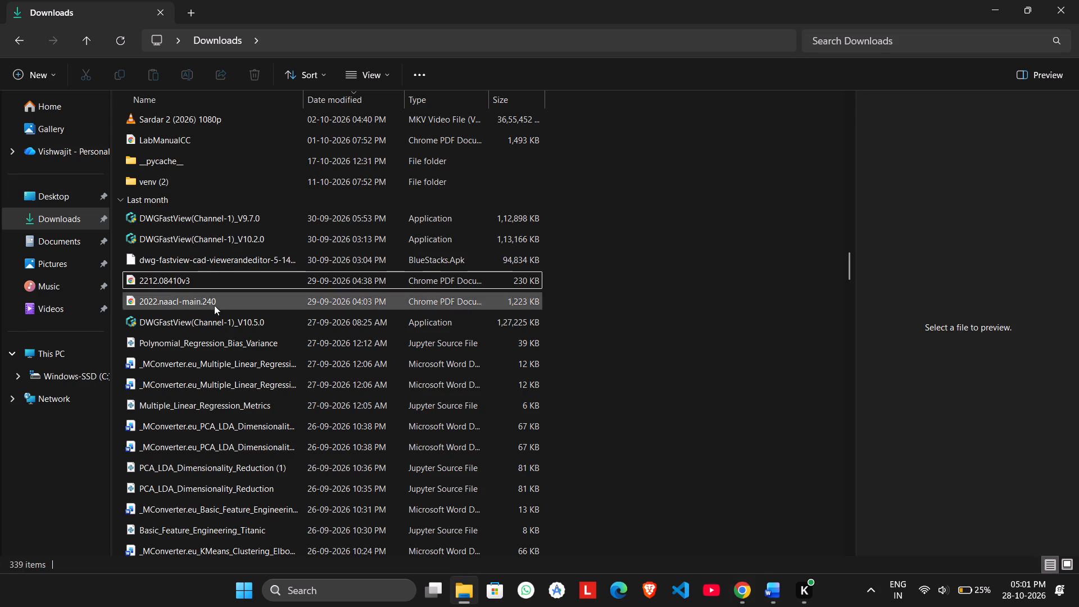
pyautogui.scroll(20, 189, 168)
pyautogui.scroll(5, 189, 168)
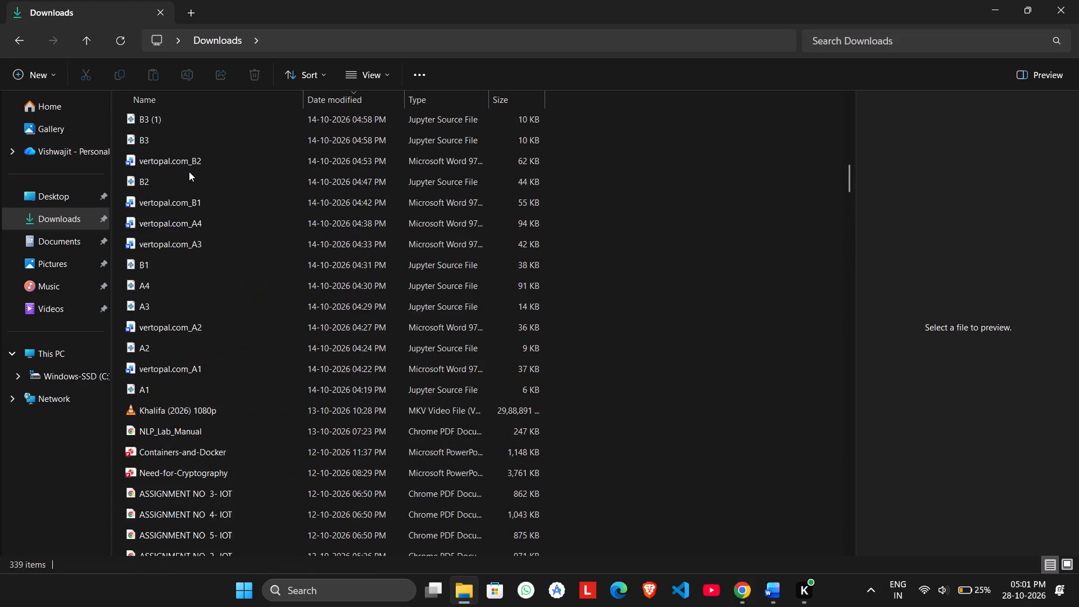
pyautogui.scroll(20, 189, 171)
pyautogui.scroll(2, 189, 171)
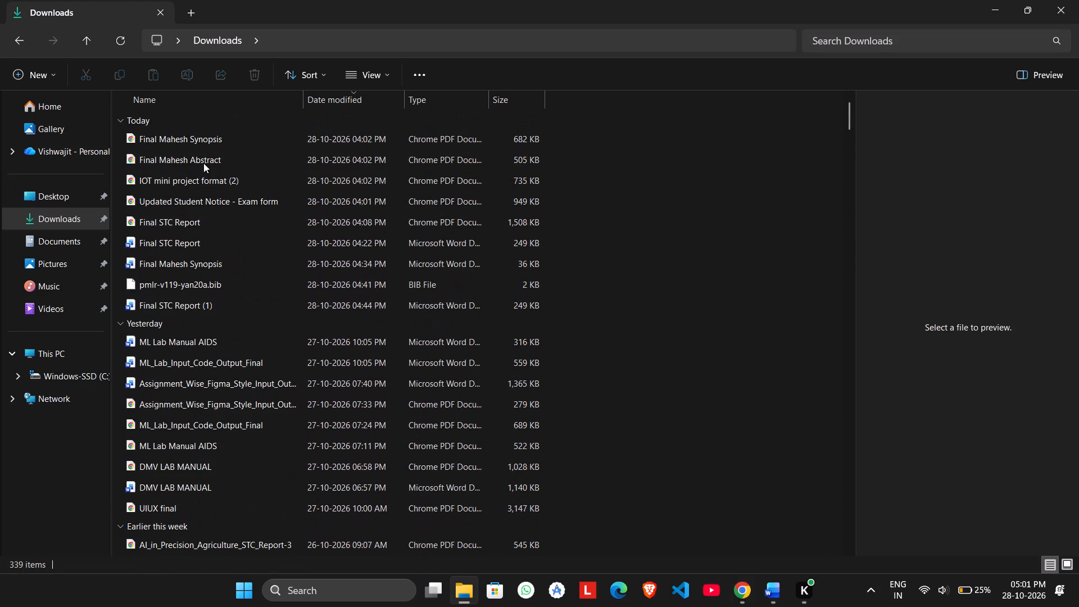
pyautogui.click(203, 129)
pyautogui.doubleClick(202, 137)
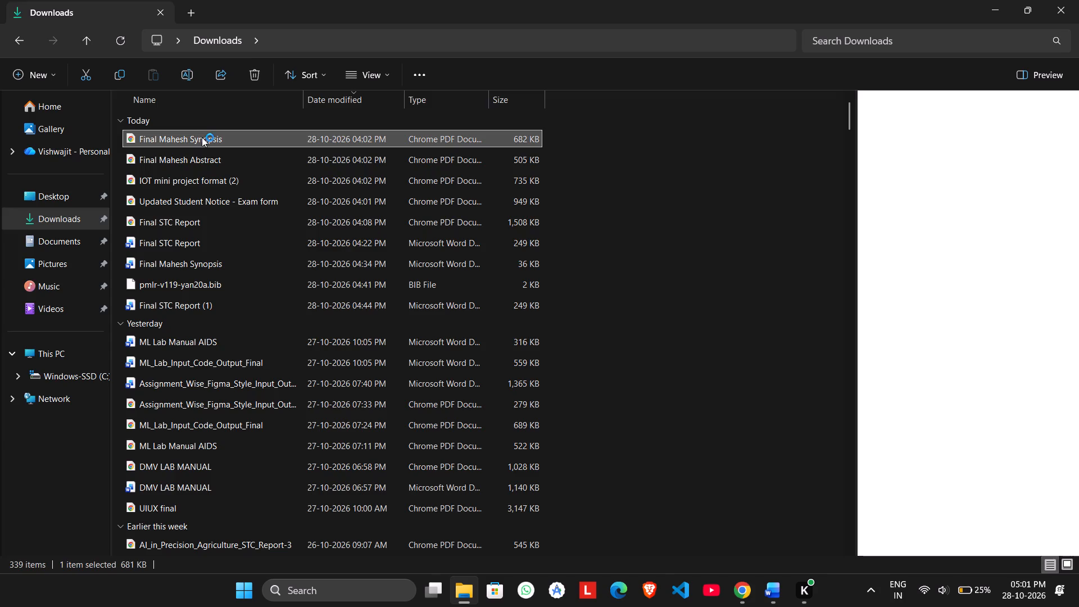
pyautogui.scroll(-17, 520, 265)
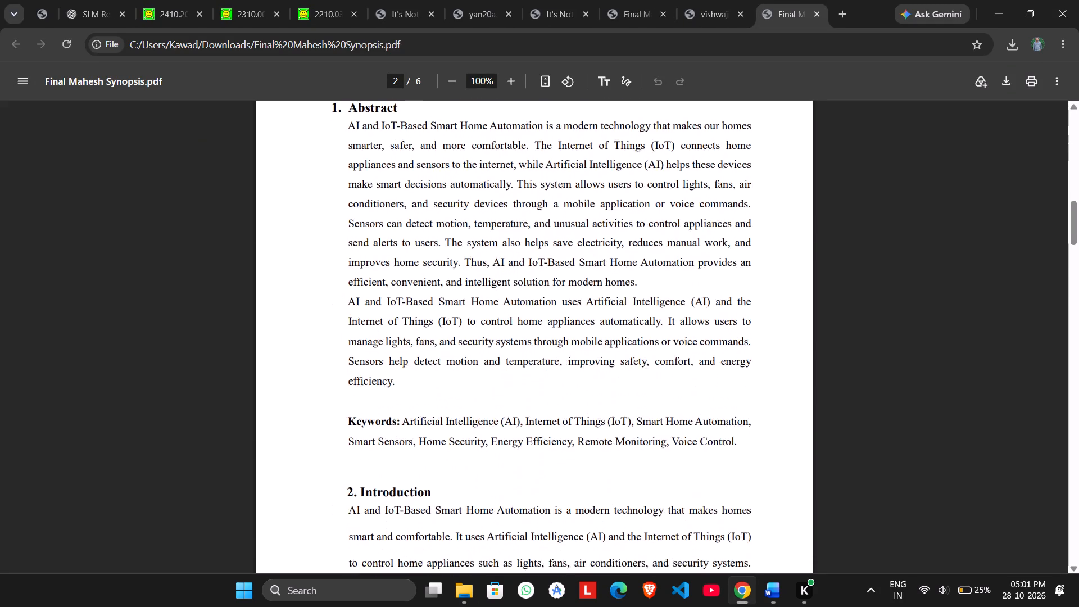
pyautogui.scroll(-16, 520, 266)
pyautogui.scroll(-11, 514, 261)
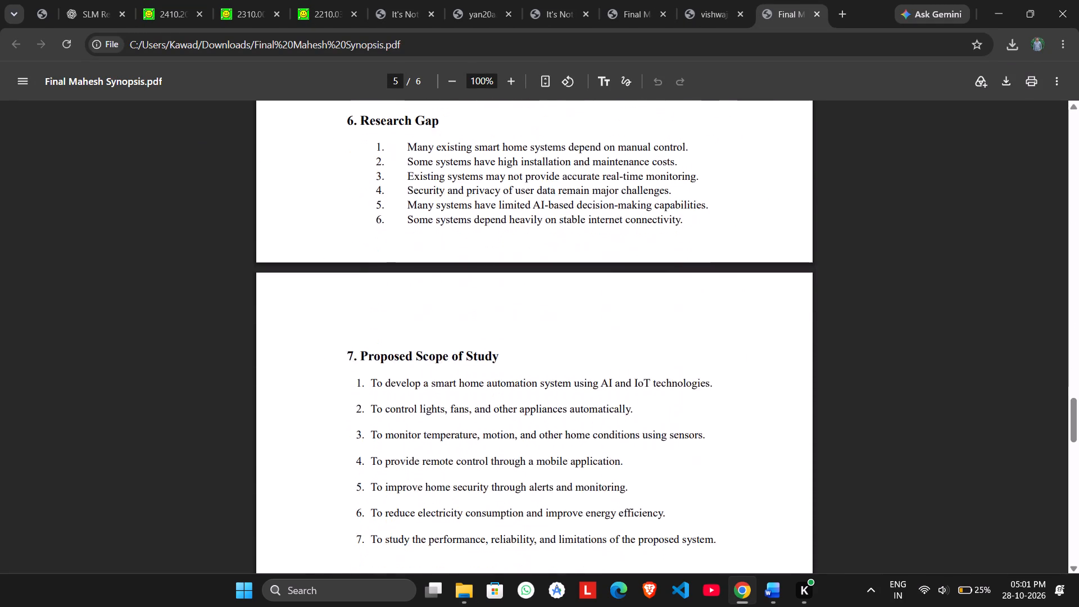
pyautogui.scroll(5, 514, 261)
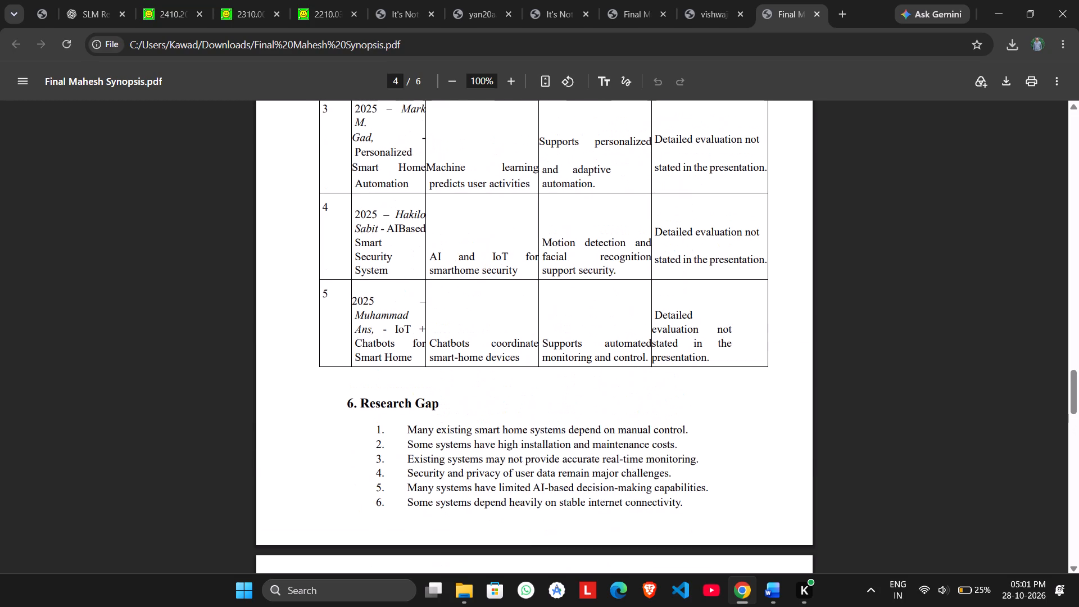
pyautogui.scroll(-4, 514, 261)
pyautogui.scroll(9, 514, 261)
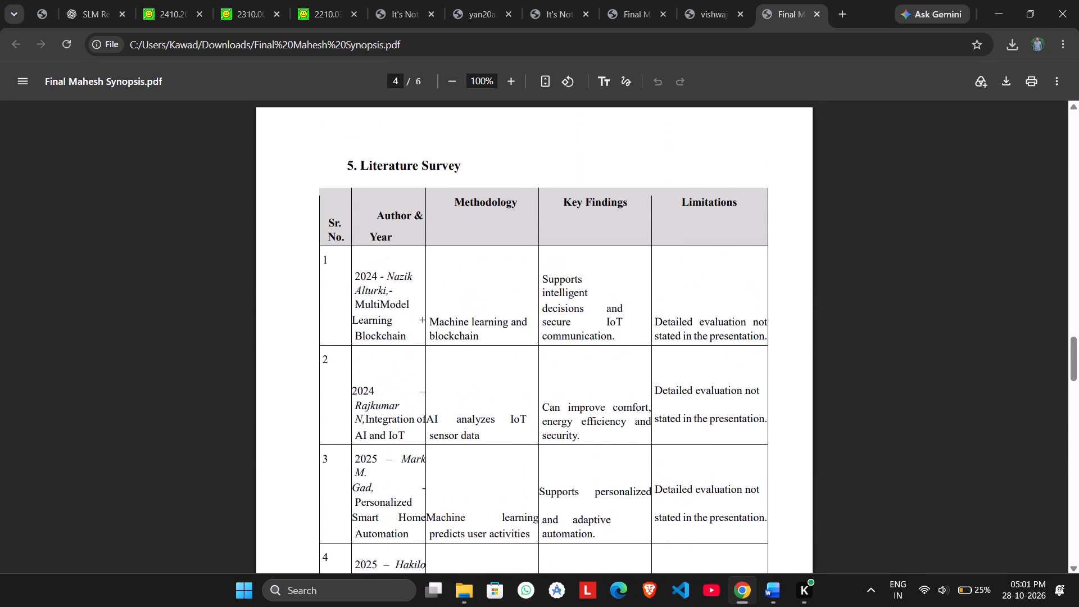
pyautogui.scroll(-6, 514, 261)
# Return to the STC final synopsis PDF and compare its Literature Survey, Proposed Scope of Study and Expected Outcomes sections.
pyautogui.click(700, 0)
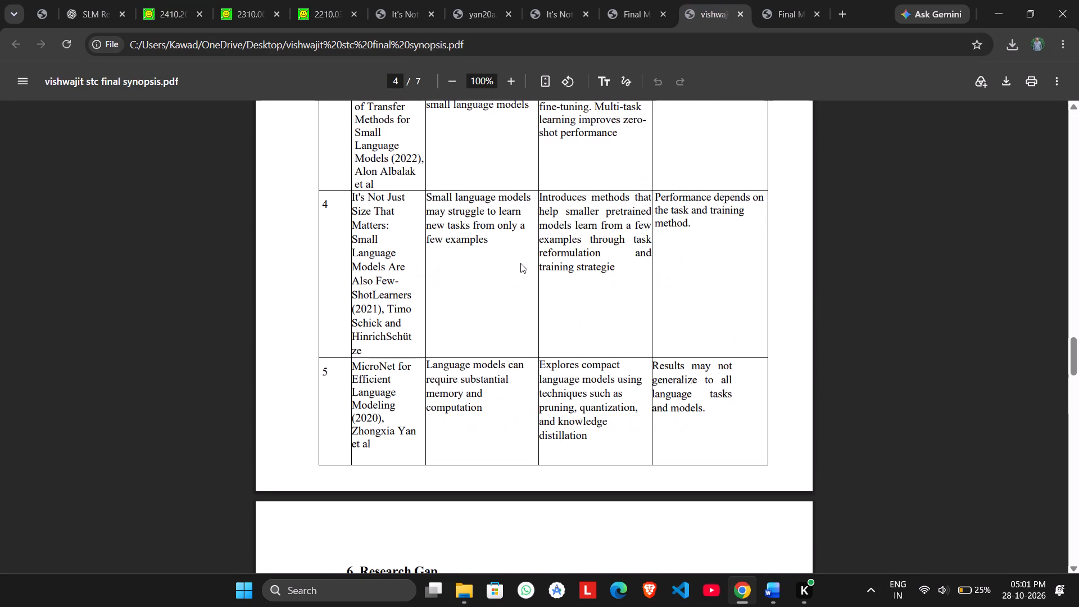
pyautogui.scroll(8, 518, 266)
pyautogui.scroll(-5, 518, 266)
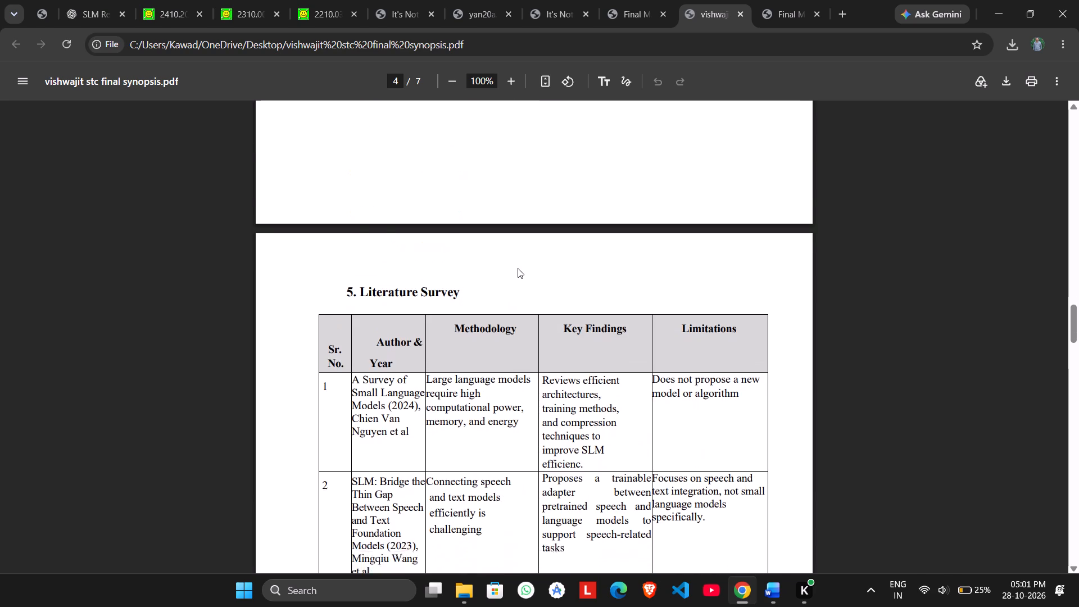
pyautogui.scroll(-19, 518, 268)
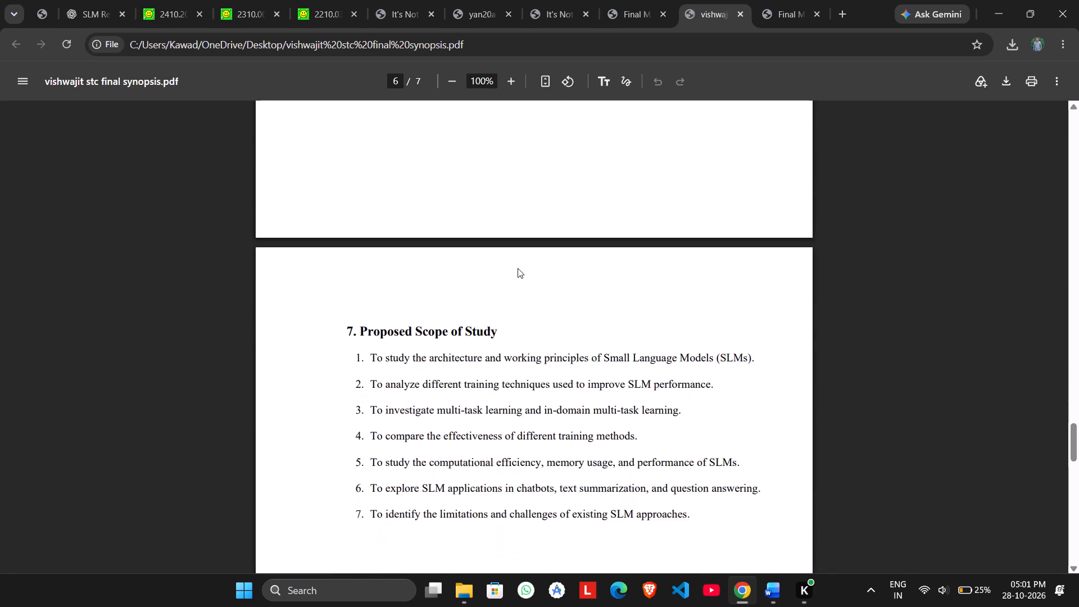
pyautogui.scroll(-9, 518, 268)
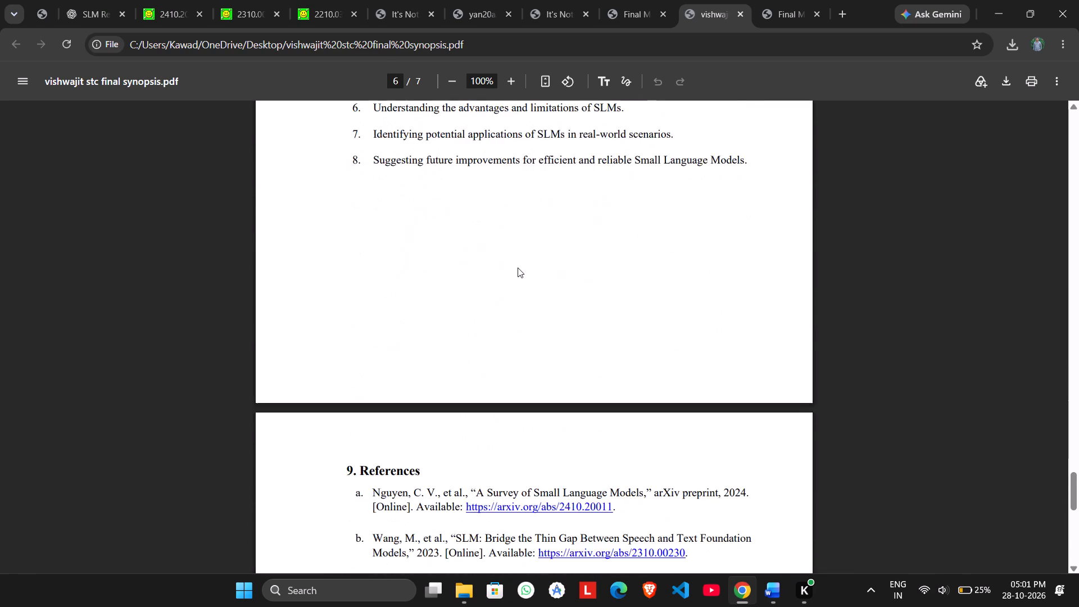
pyautogui.scroll(-2, 518, 268)
pyautogui.scroll(6, 518, 268)
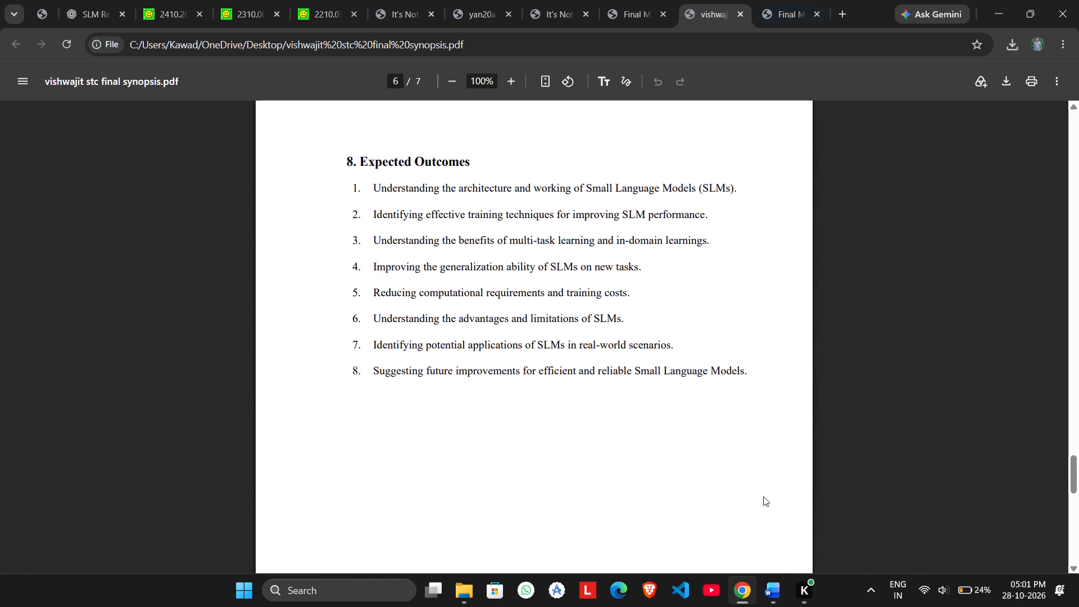
pyautogui.scroll(8, 402, 304)
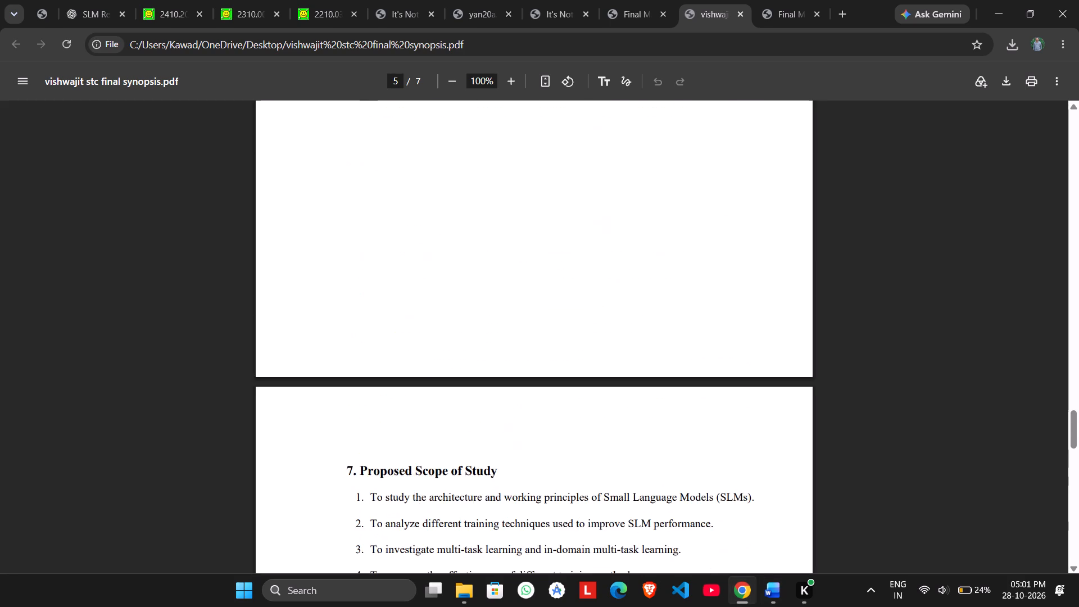
pyautogui.scroll(4, 402, 304)
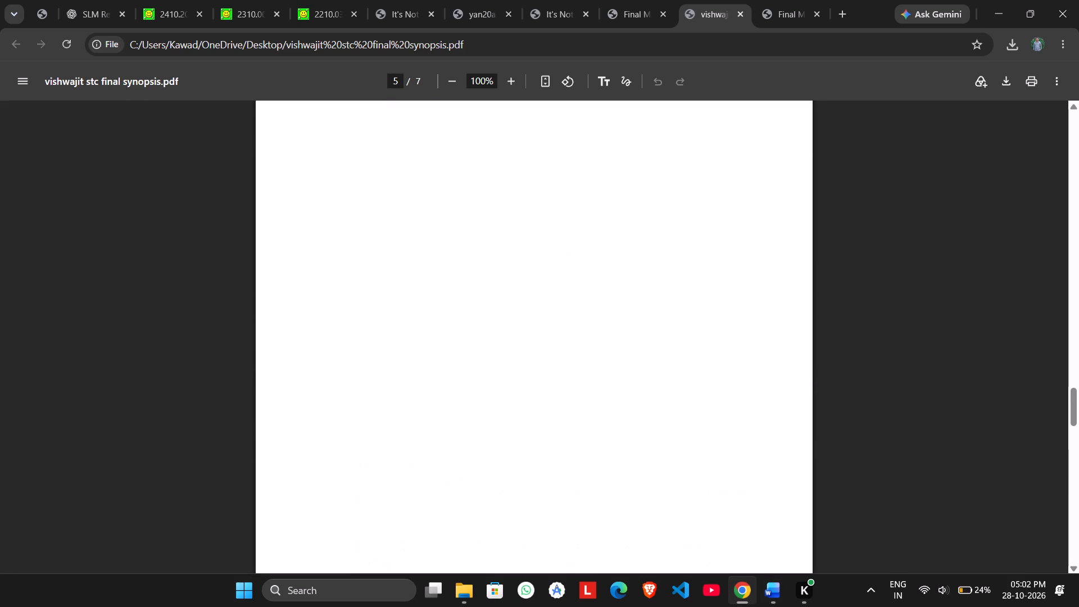
pyautogui.scroll(16, 402, 304)
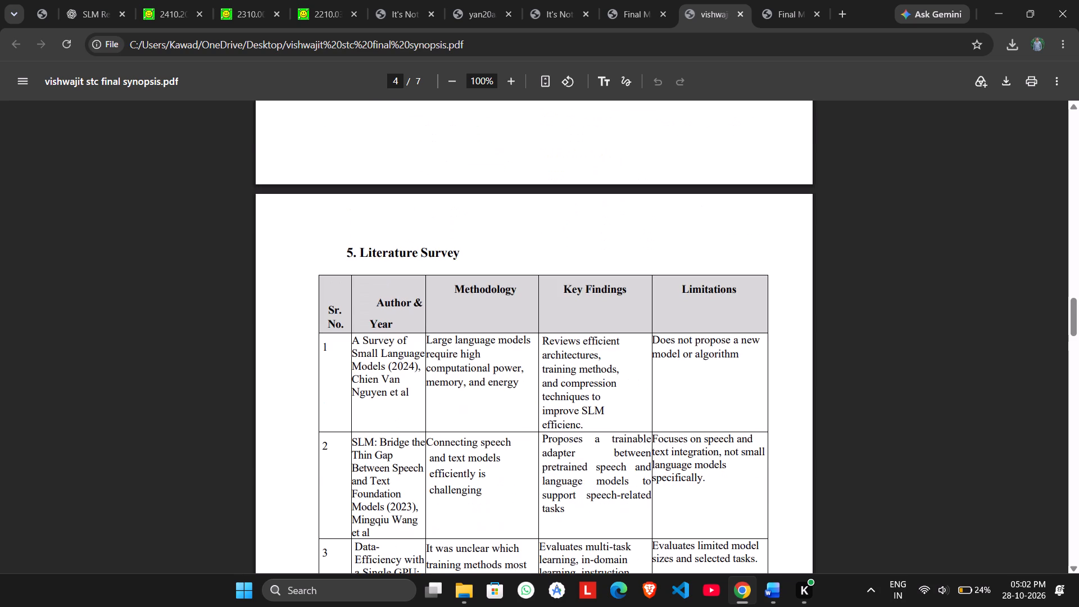
# Replace the paragraph under 2.1 Overview in Word with ChatGPT's short Small Language Models overview text from Chrome.
pyautogui.click(783, 592)
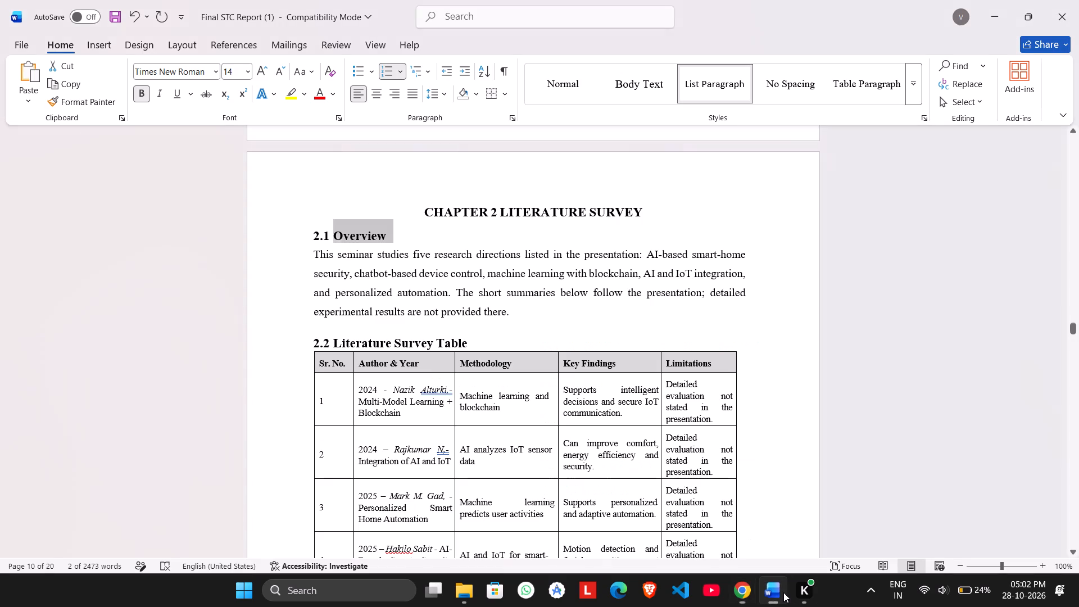
pyautogui.click(753, 595)
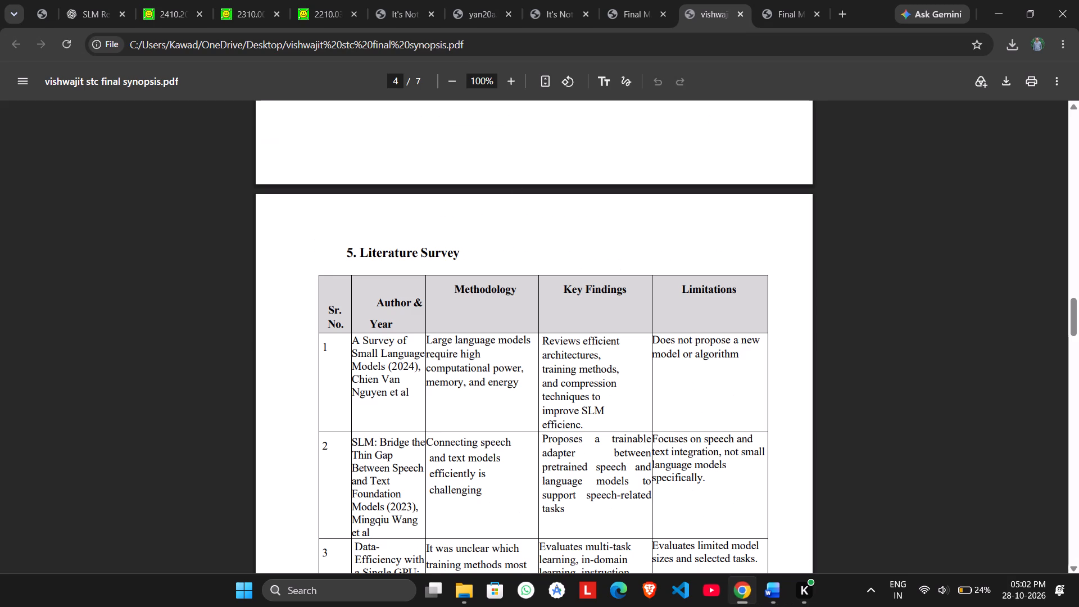
pyautogui.click(111, 0)
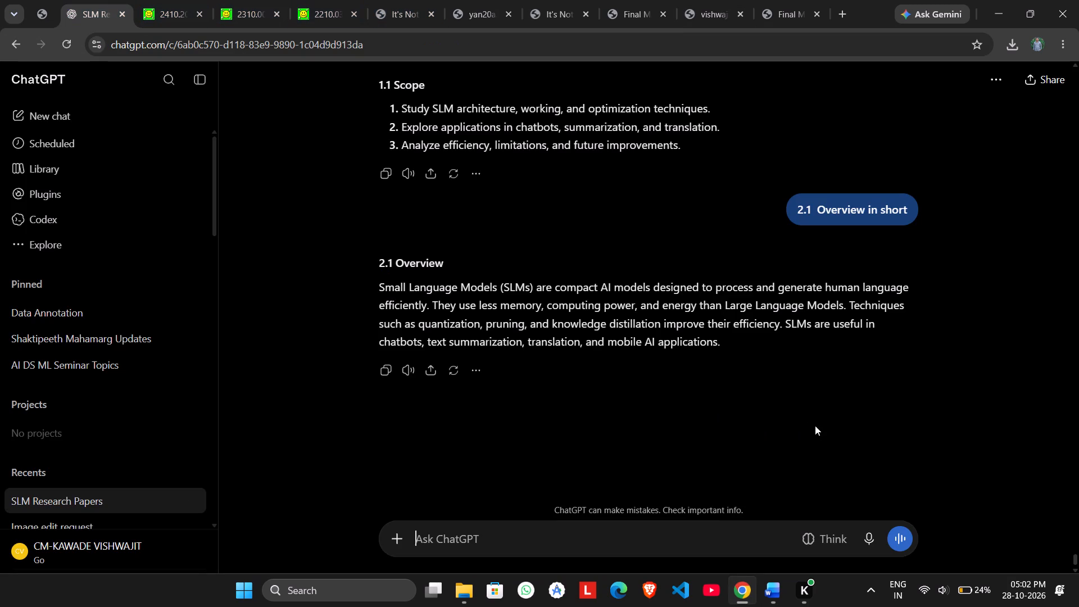
pyautogui.moveTo(376, 283); pyautogui.dragTo(713, 350)
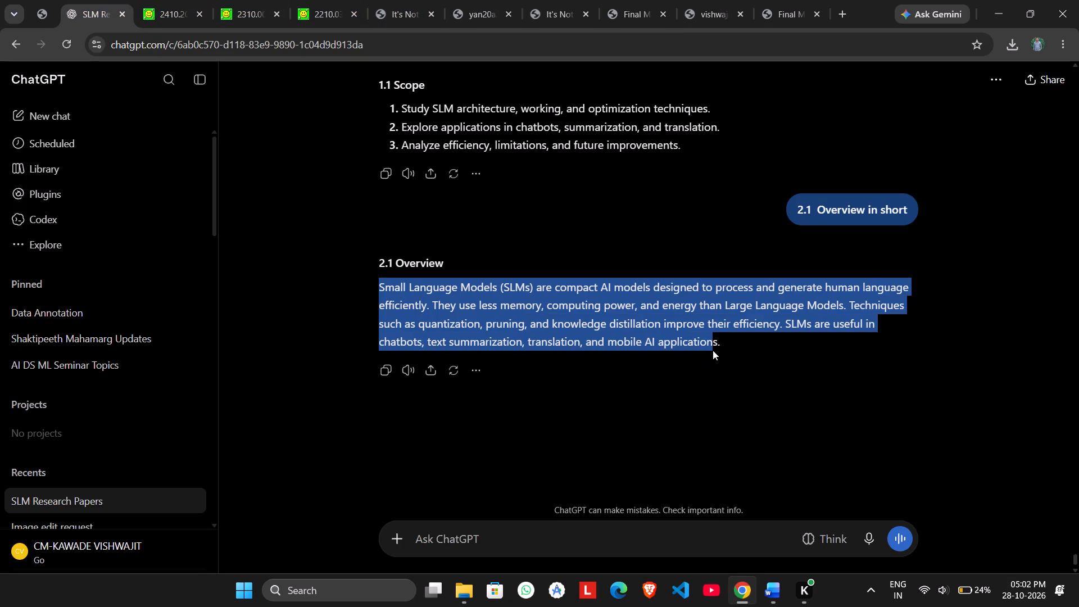
pyautogui.moveTo(713, 350); pyautogui.dragTo(717, 344)
pyautogui.hotkey('ctrl', 'c')
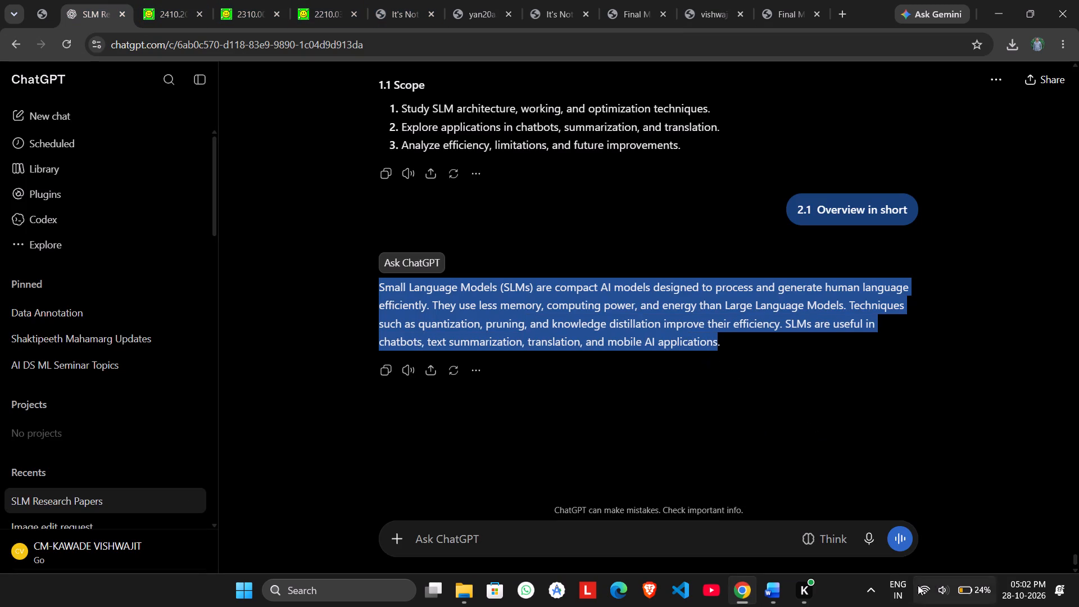
pyautogui.click(785, 592)
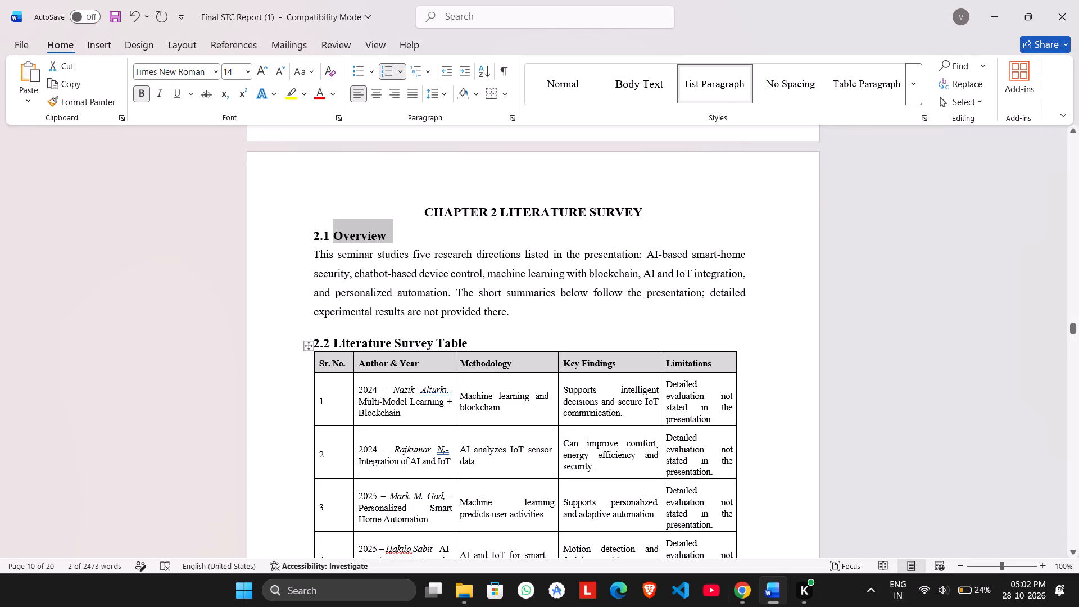
pyautogui.moveTo(314, 253); pyautogui.dragTo(509, 316)
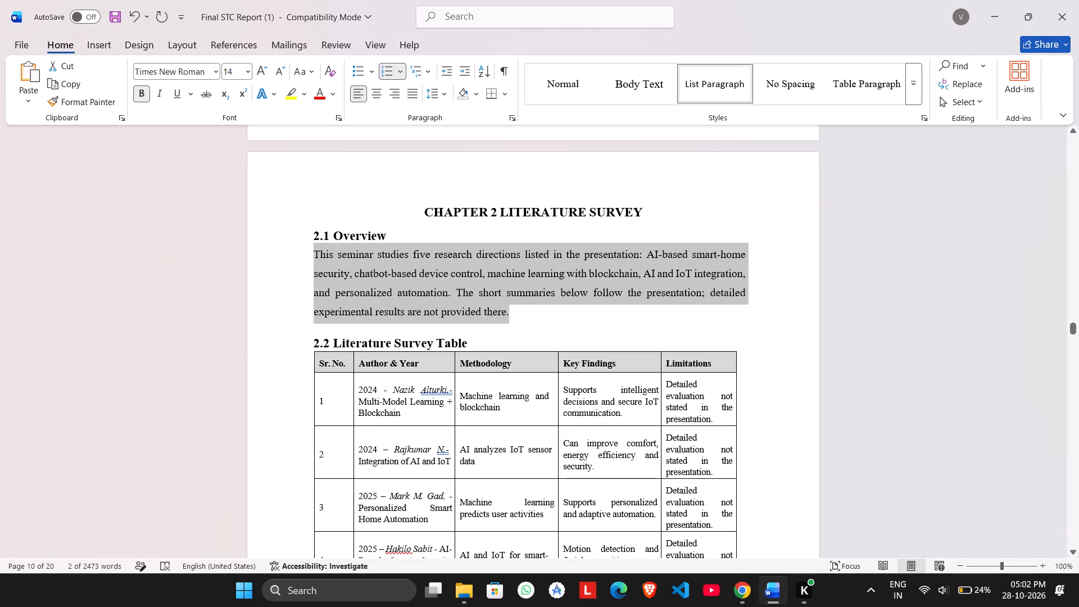
pyautogui.moveTo(509, 316); pyautogui.dragTo(506, 315)
pyautogui.hotkey('ctrl', 'v')
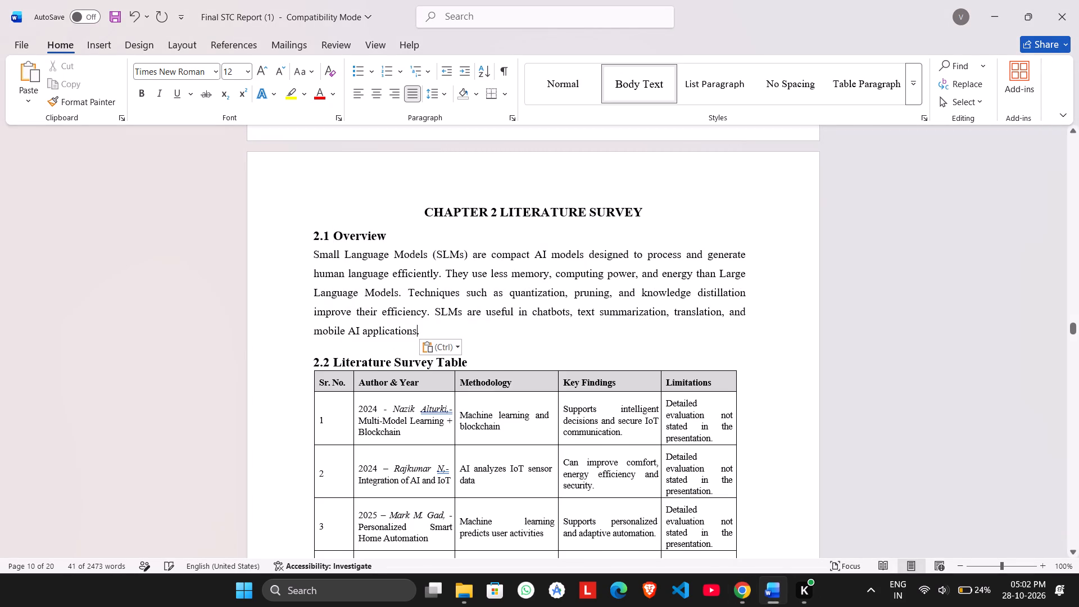
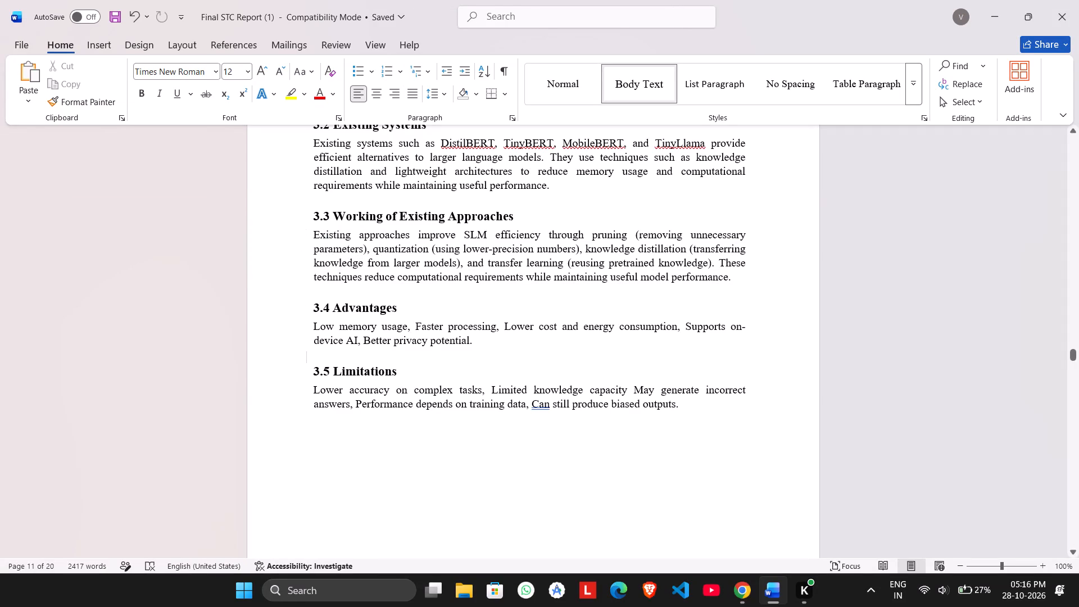
# Save the Word report with the updated section 3.5 Limitations text.
pyautogui.hotkey('ctrl', 's')
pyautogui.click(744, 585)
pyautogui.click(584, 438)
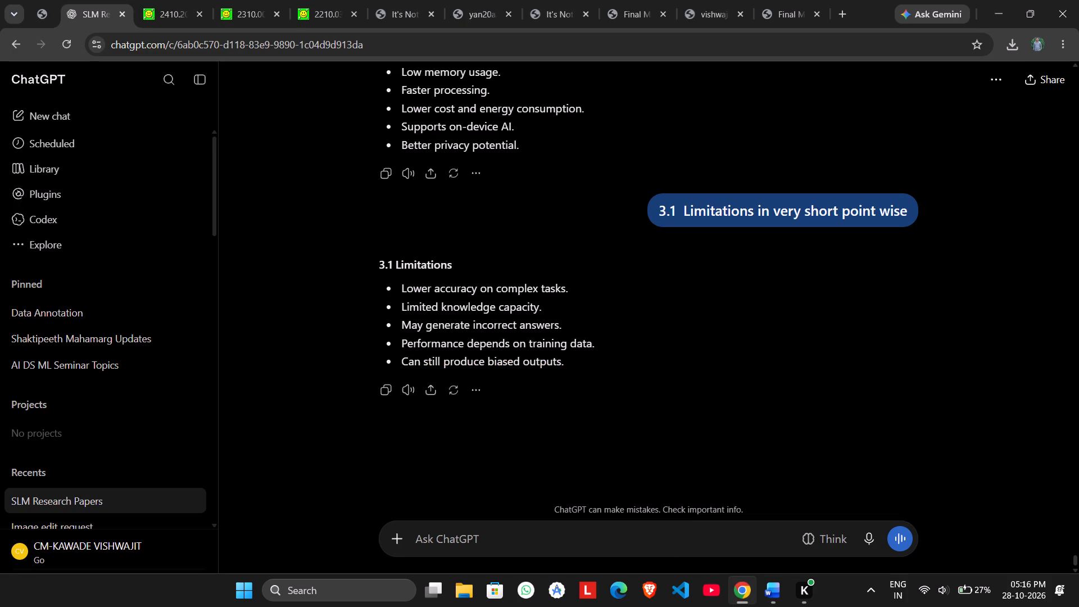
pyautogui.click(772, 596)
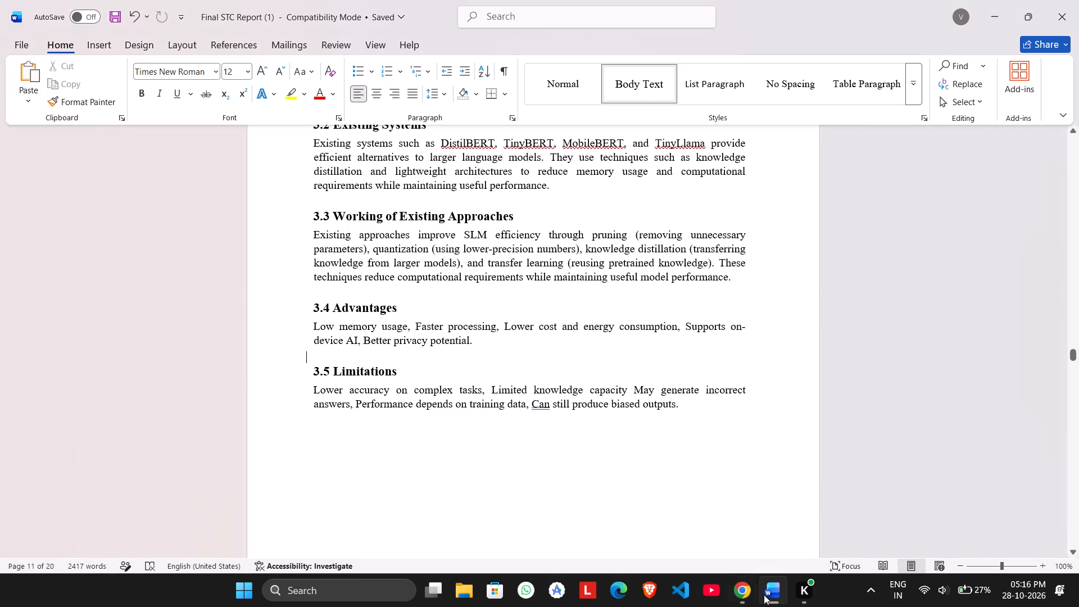
# Examine the 4.1 Architecture figure in Chapter 4 of the Word report and return to the ChatGPT chat in Chrome.
pyautogui.scroll(-9, 545, 397)
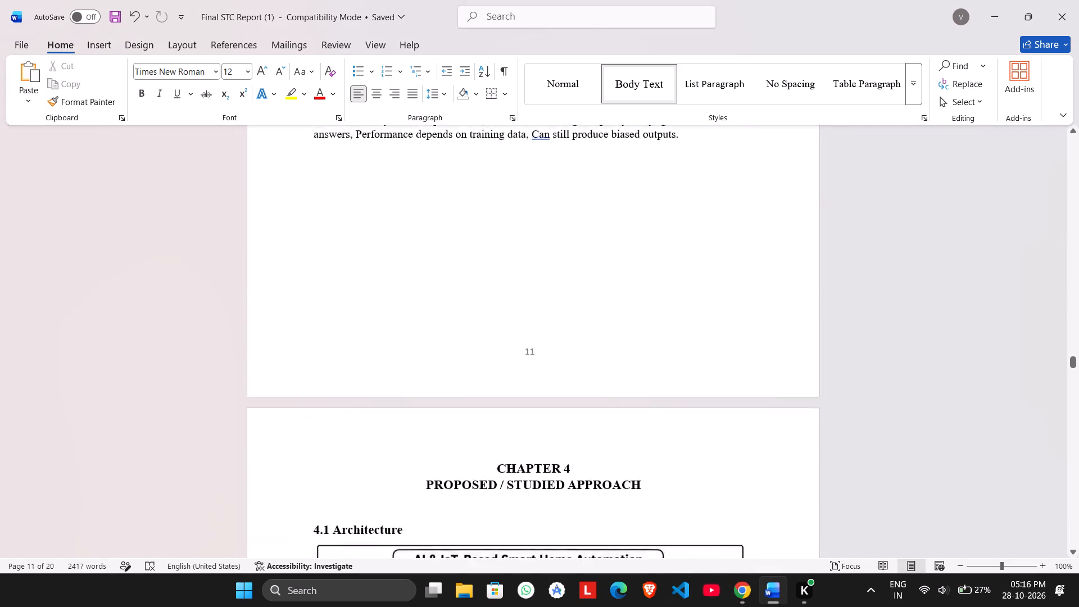
pyautogui.scroll(-9, 528, 400)
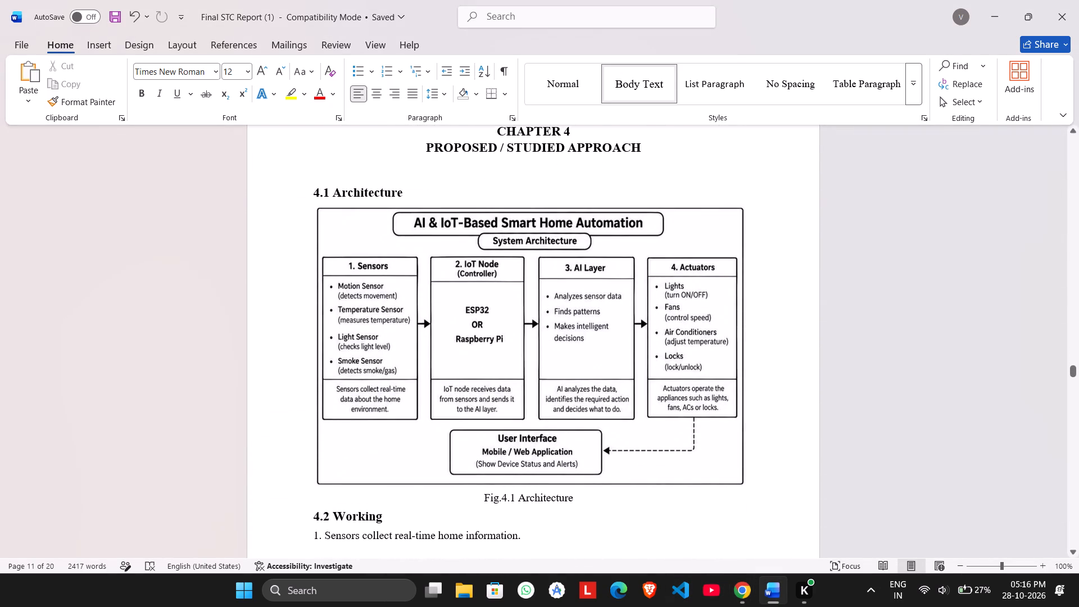
pyautogui.click(509, 399)
pyautogui.click(509, 381)
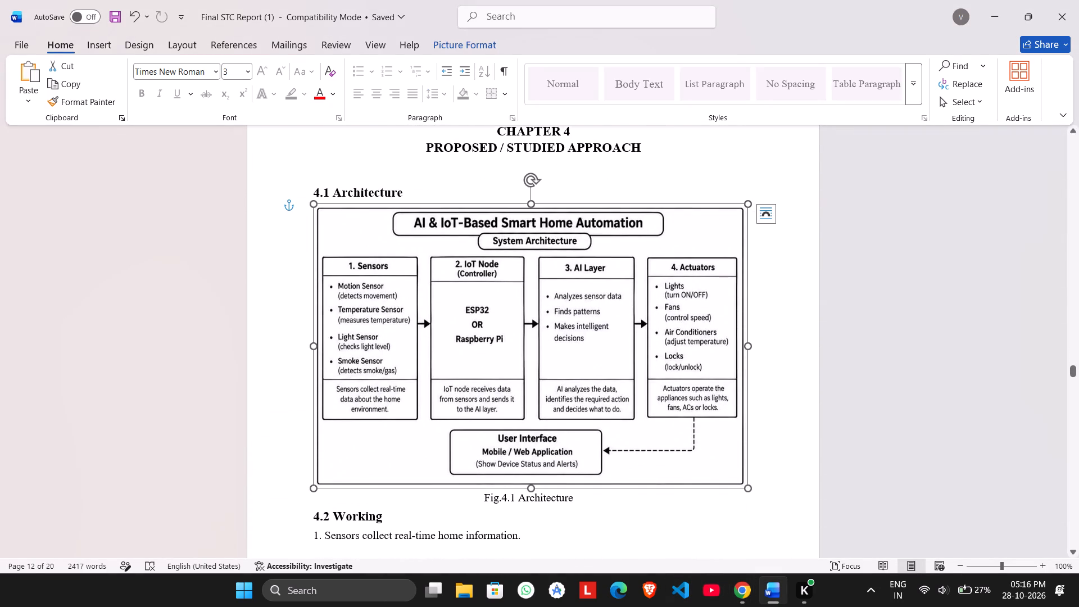
pyautogui.click(472, 170)
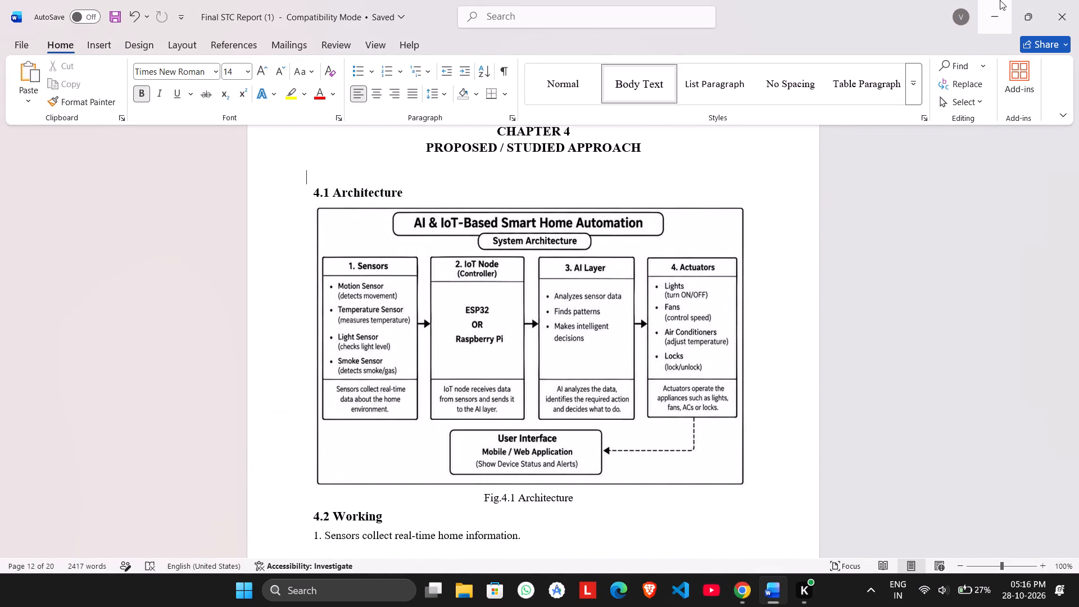
pyautogui.click(1000, 0)
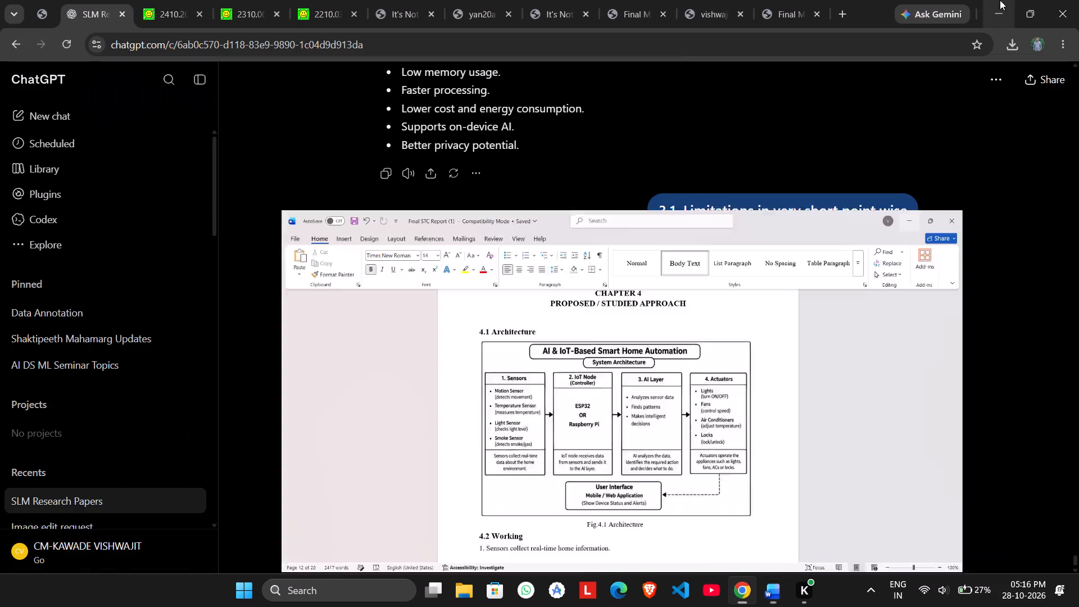
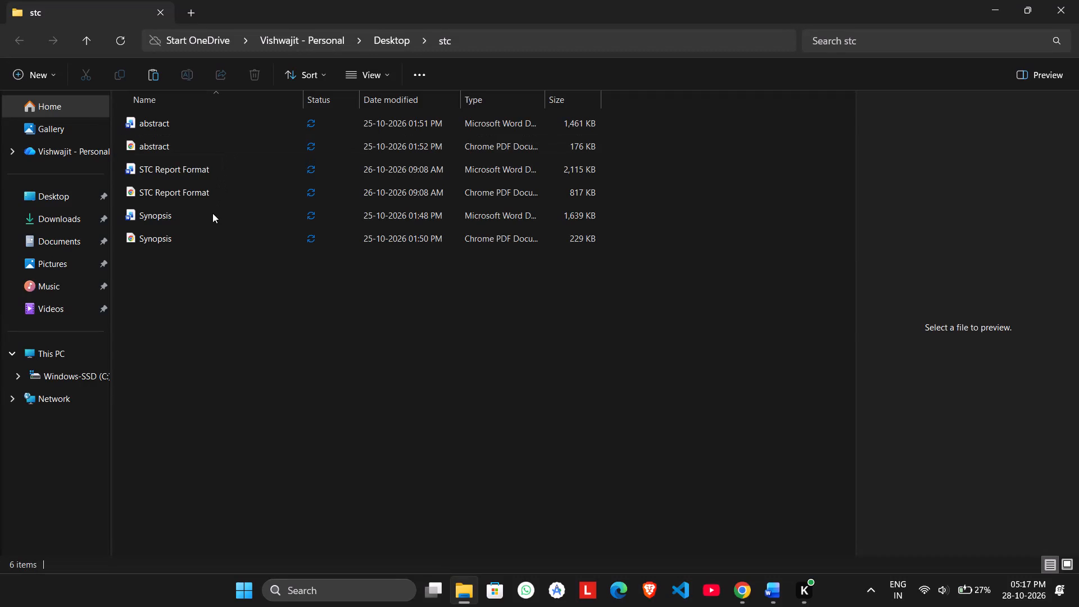
# Open the STC Report Format PDF from the stc folder and capture a screenshot of the whole 4.1 Architecture diagram in Chapter 4.
pyautogui.doubleClick(214, 184)
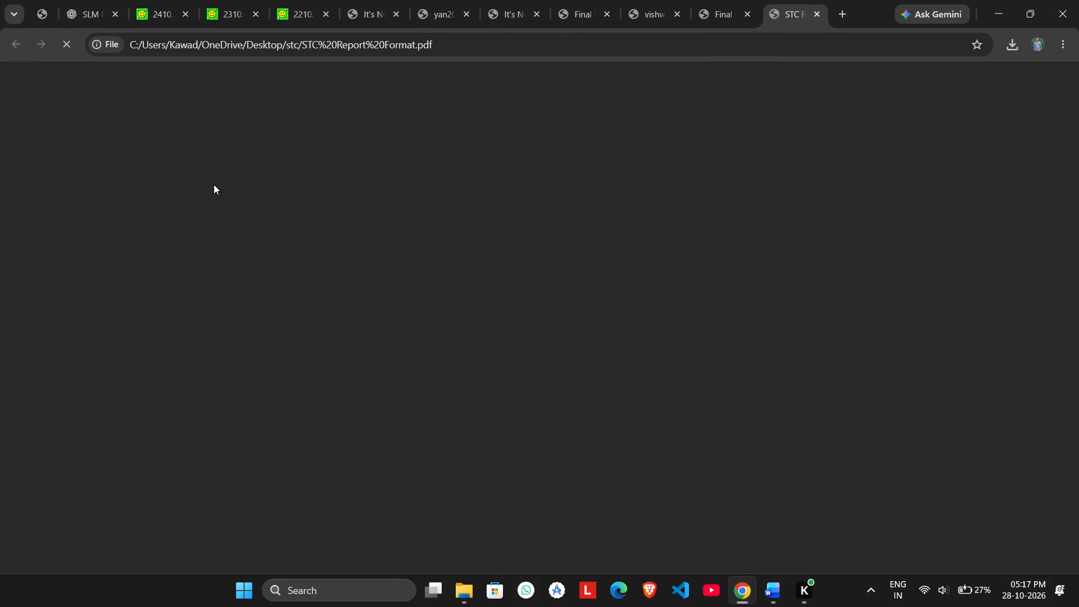
pyautogui.scroll(-20, 541, 357)
pyautogui.scroll(-4, 541, 357)
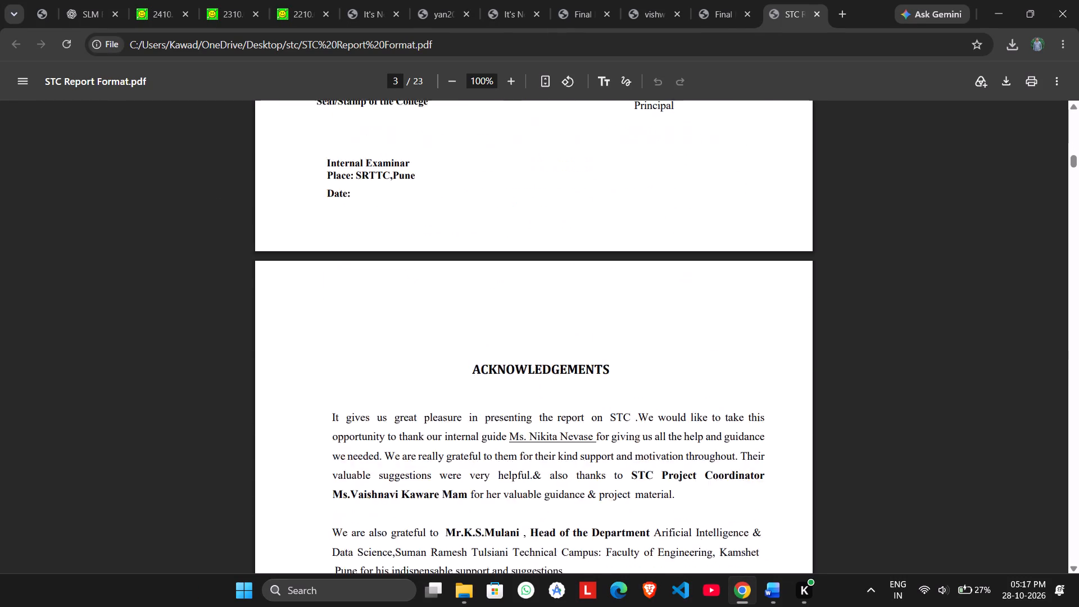
pyautogui.scroll(-6, 538, 354)
pyautogui.scroll(-18, 538, 352)
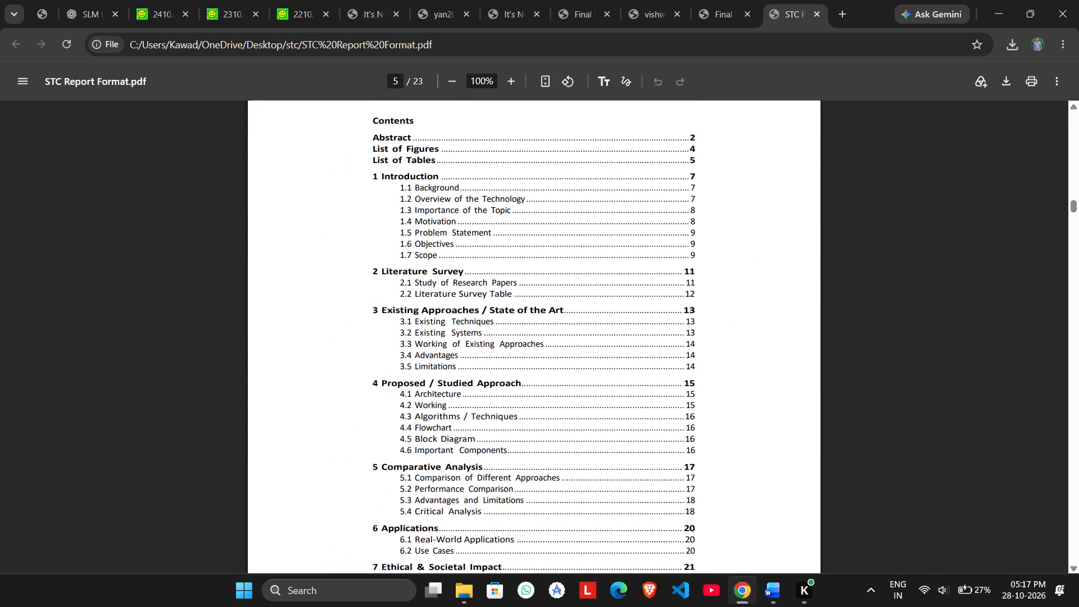
pyautogui.scroll(-19, 538, 352)
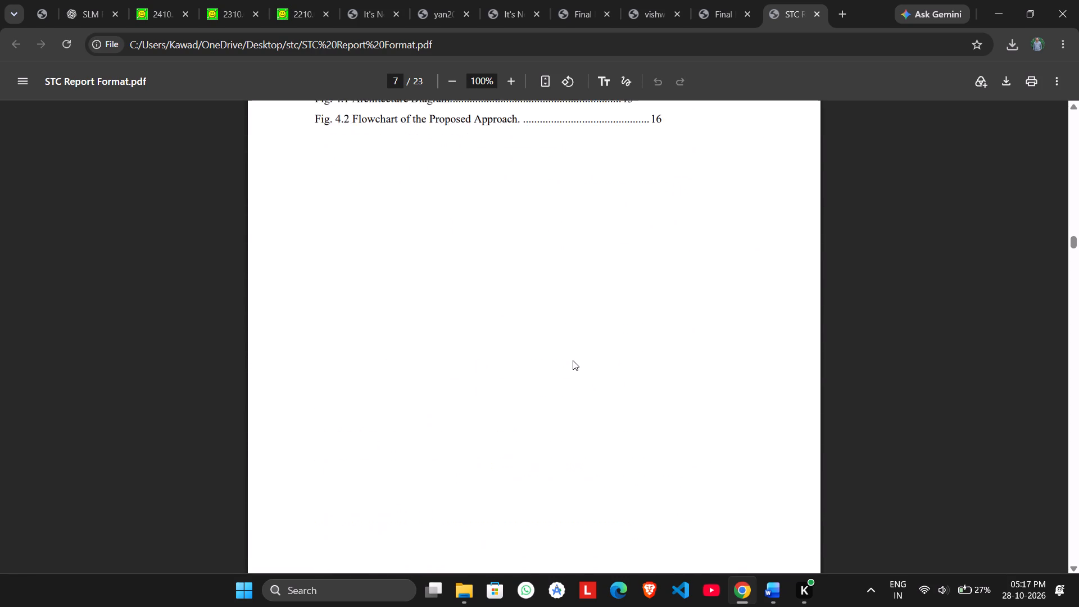
pyautogui.scroll(-20, 573, 360)
pyautogui.scroll(-6, 573, 360)
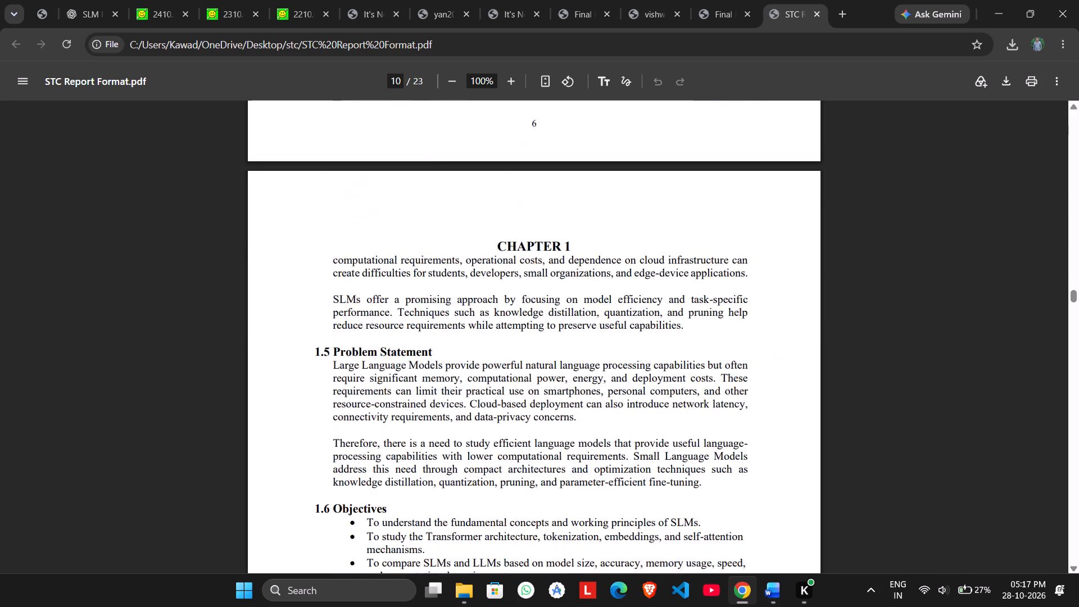
pyautogui.scroll(-17, 565, 356)
pyautogui.scroll(-4, 565, 355)
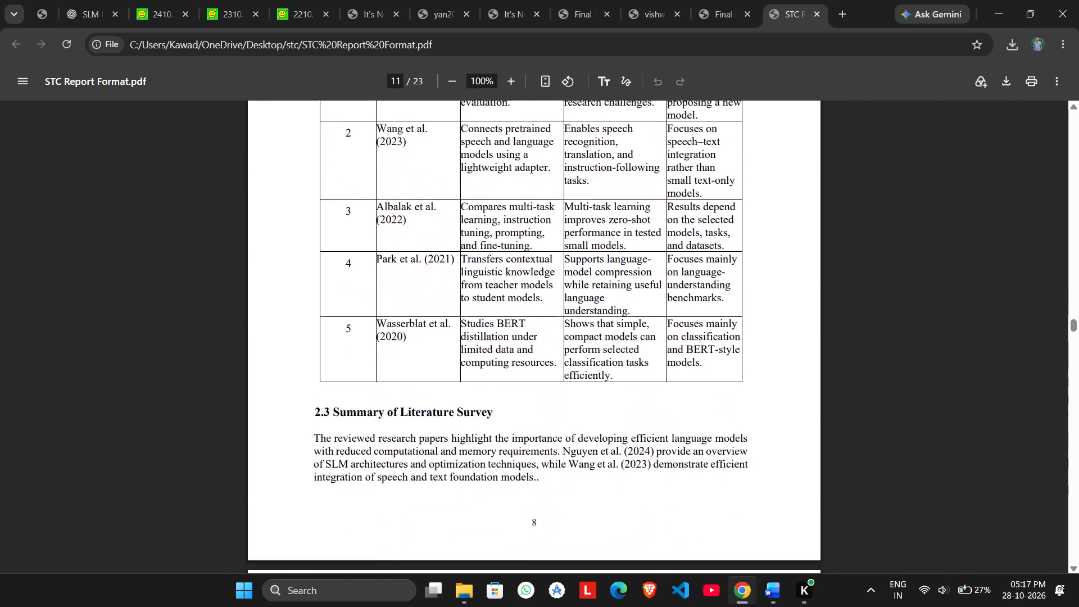
pyautogui.scroll(-20, 565, 355)
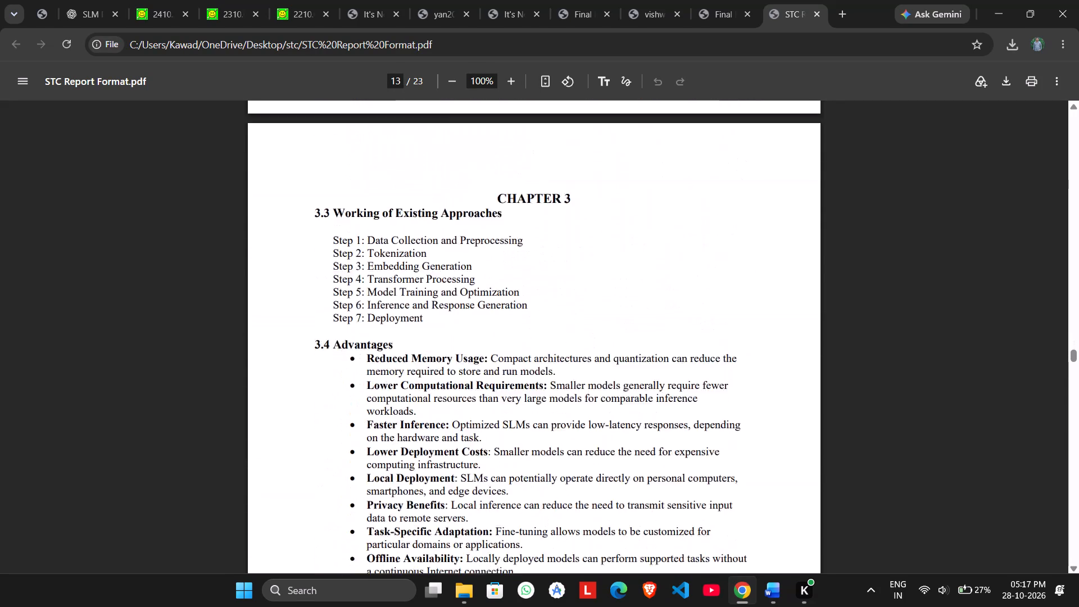
pyautogui.scroll(-8, 565, 355)
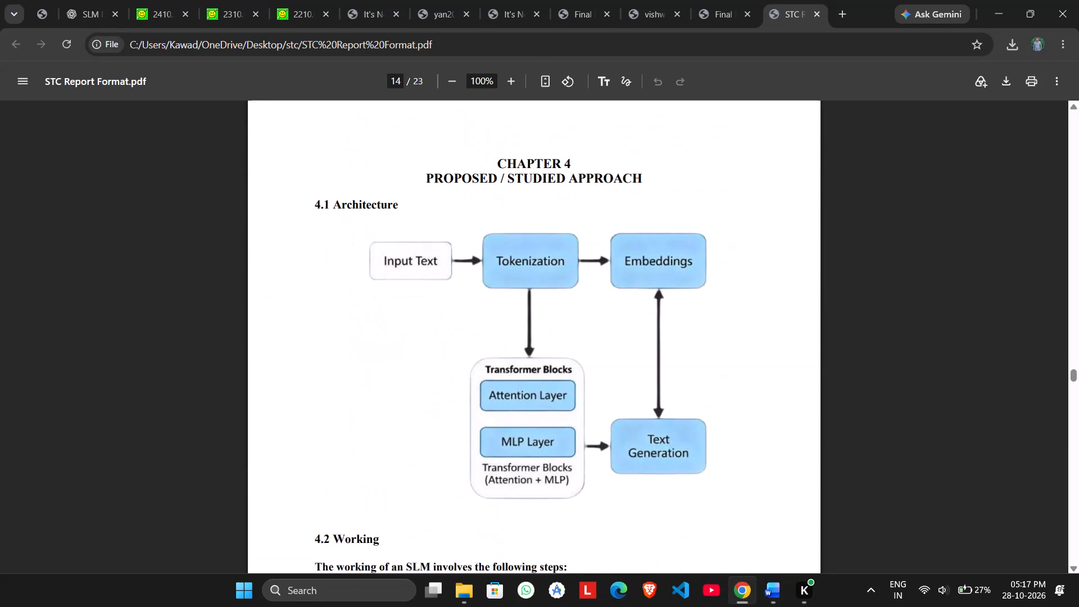
pyautogui.click(571, 348)
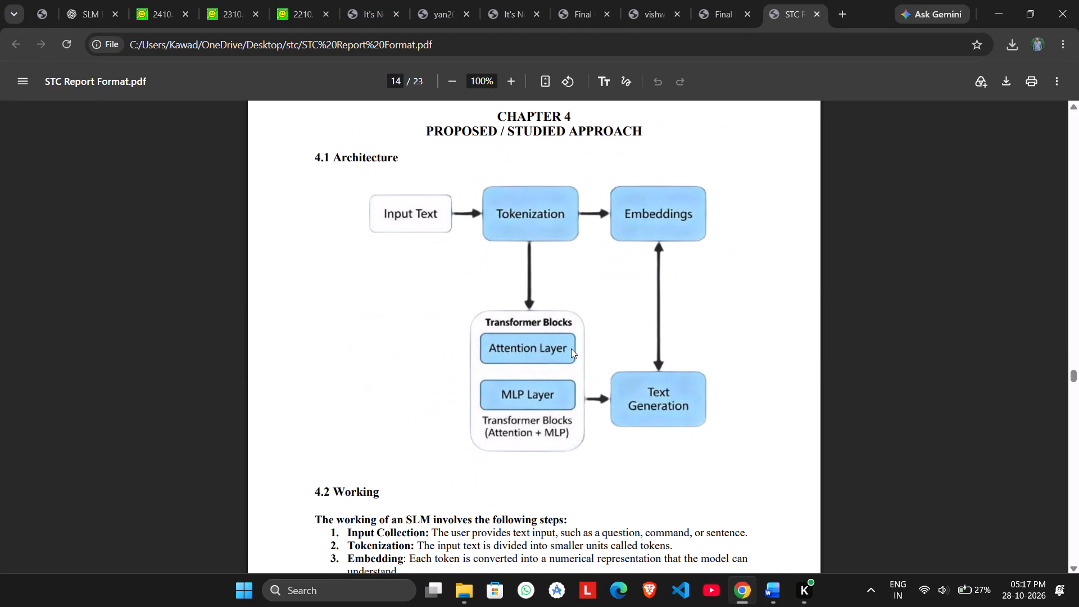
pyautogui.press('Print')
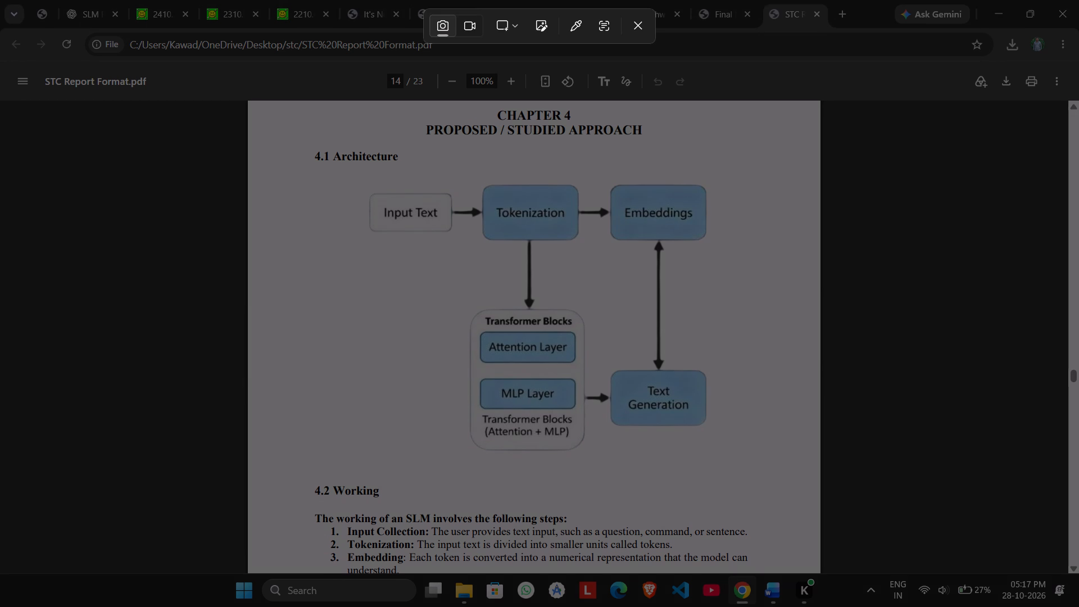
pyautogui.moveTo(365, 182); pyautogui.dragTo(731, 410)
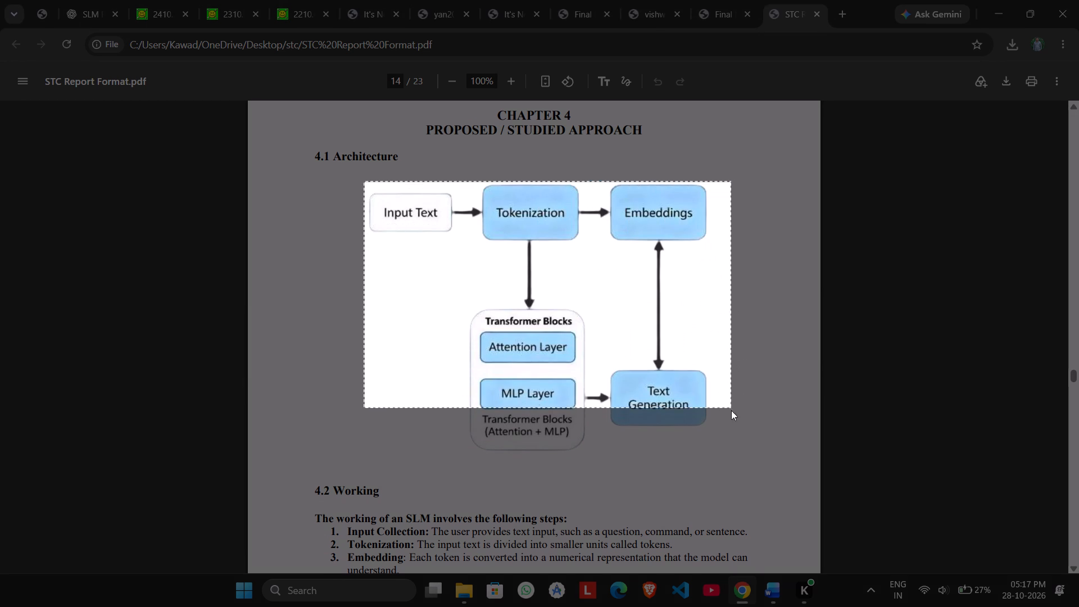
pyautogui.moveTo(731, 410); pyautogui.dragTo(713, 448)
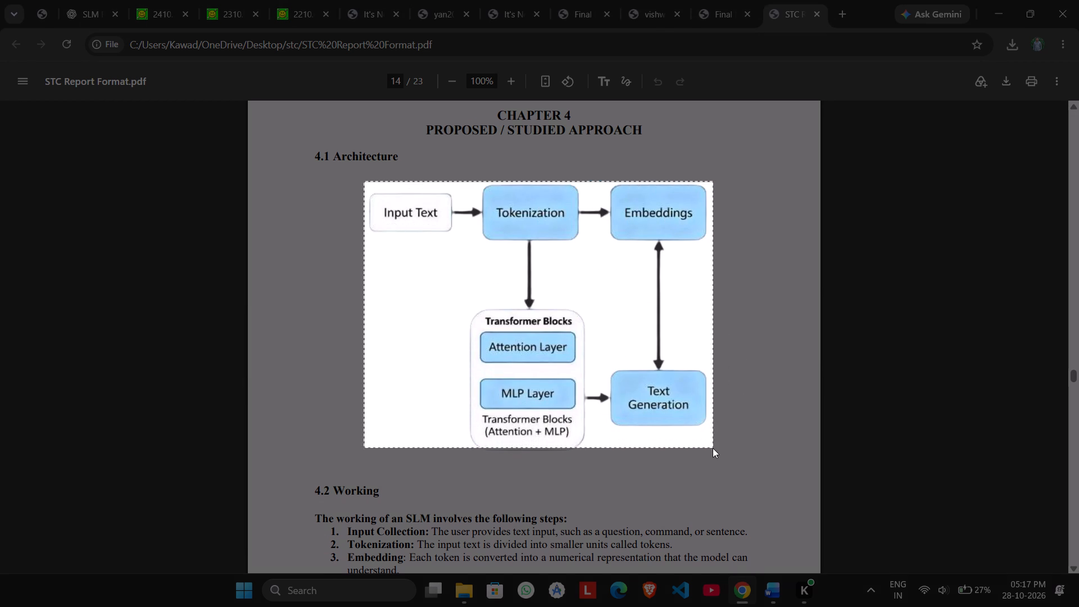
pyautogui.moveTo(713, 448); pyautogui.dragTo(709, 453)
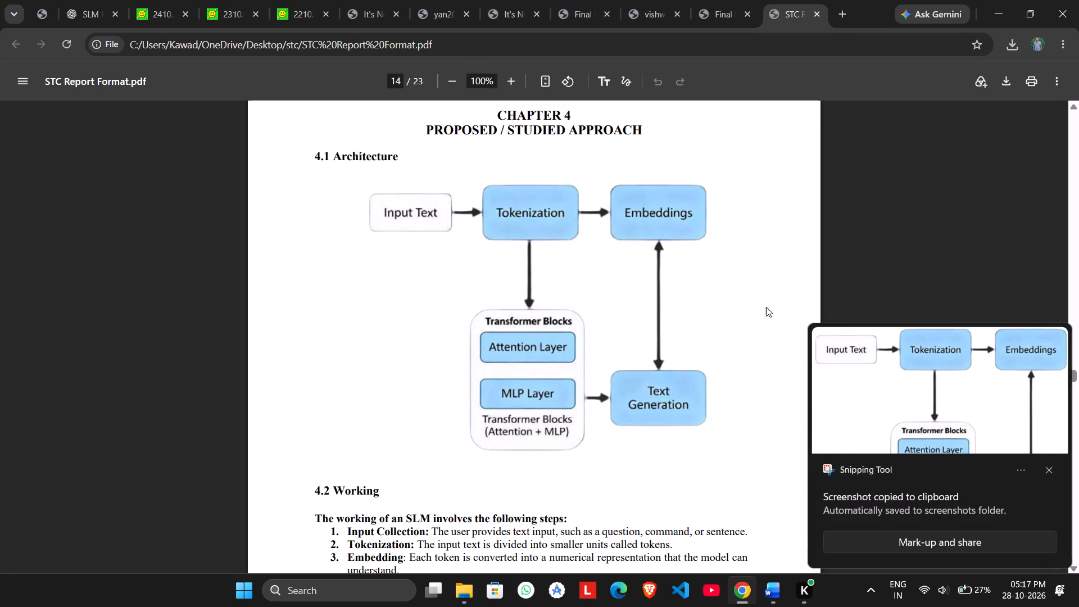
# Open the captured architecture diagram in Snipping Tool and return to the PDF in Chrome.
pyautogui.click(853, 351)
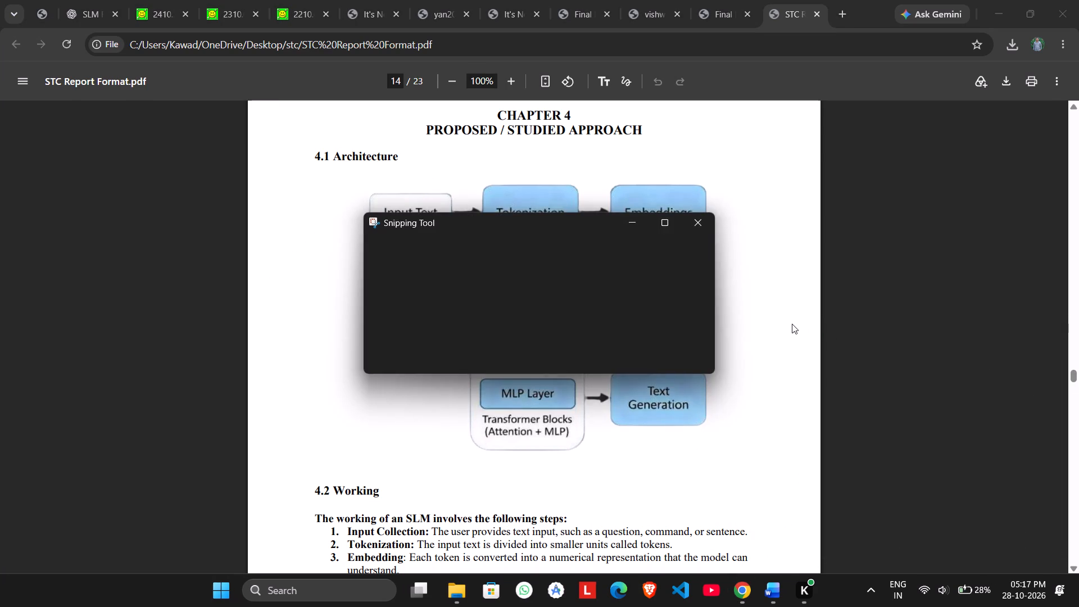
pyautogui.click(942, 251)
pyautogui.click(946, 229)
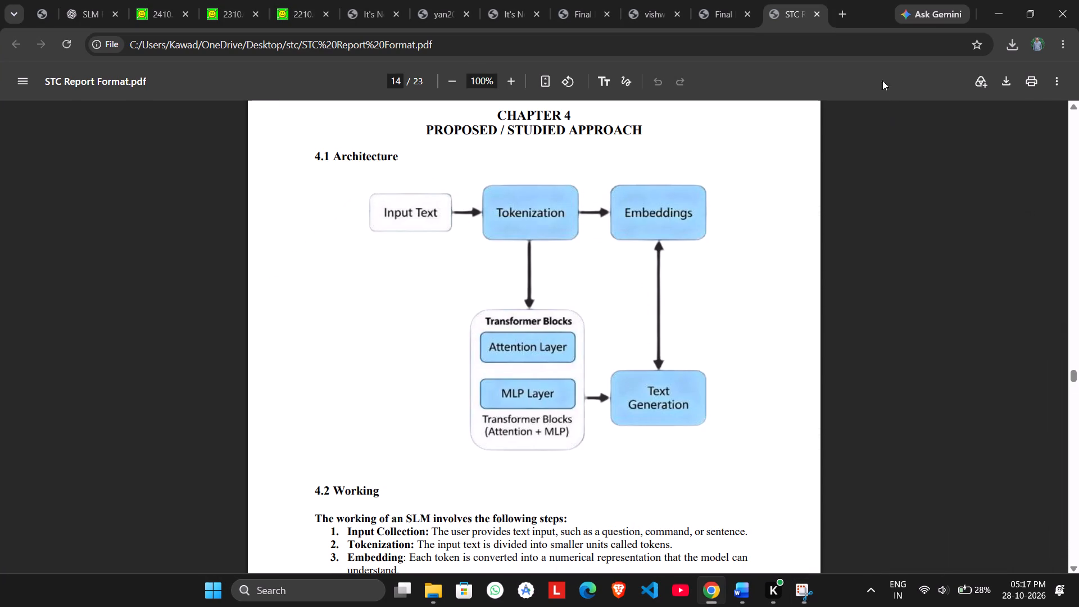
# Close the STC Report Format PDF and return to the stc folder in File Explorer.
pyautogui.click(817, 15)
pyautogui.click(991, 0)
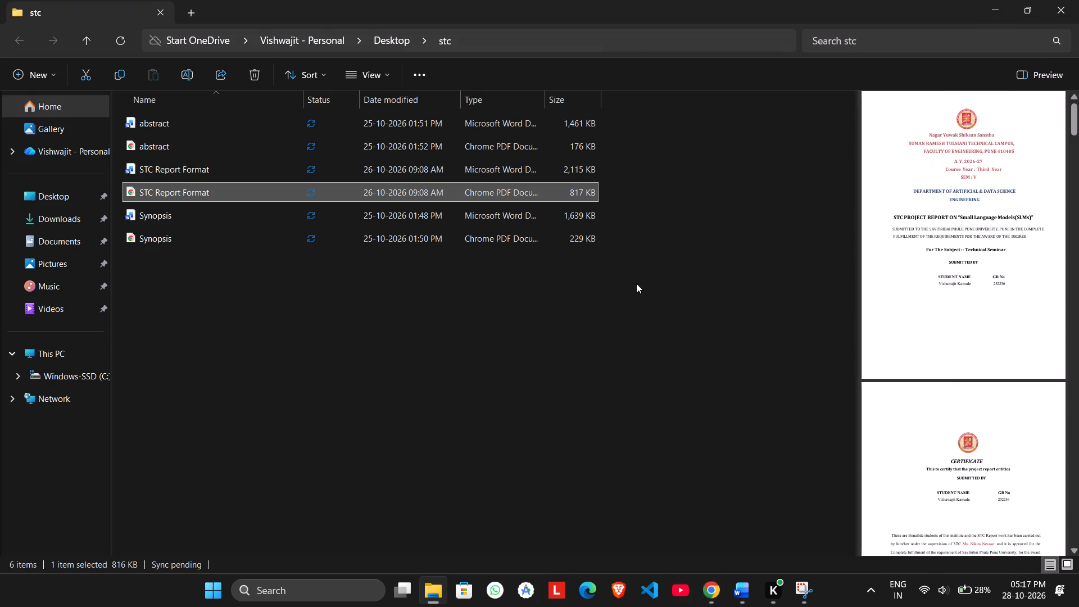
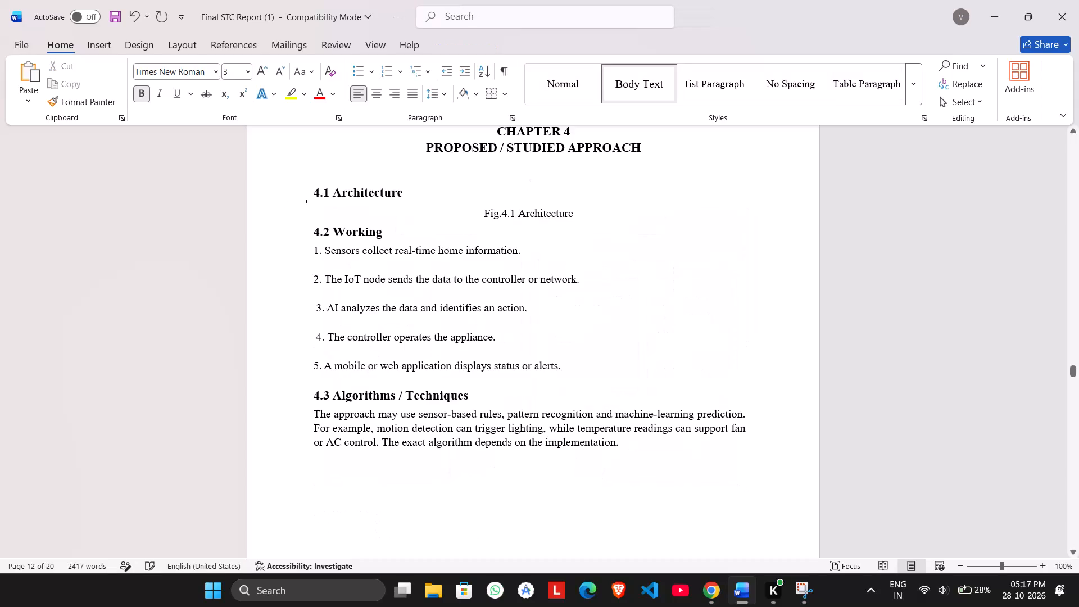
# Copy the captured architecture diagram from Snipping Tool and paste it on a new line under the 4.1 Architecture heading in Word.
pyautogui.click(452, 201)
pyautogui.hotkey('shift', 'v')
pyautogui.click(319, 201)
pyautogui.click(810, 590)
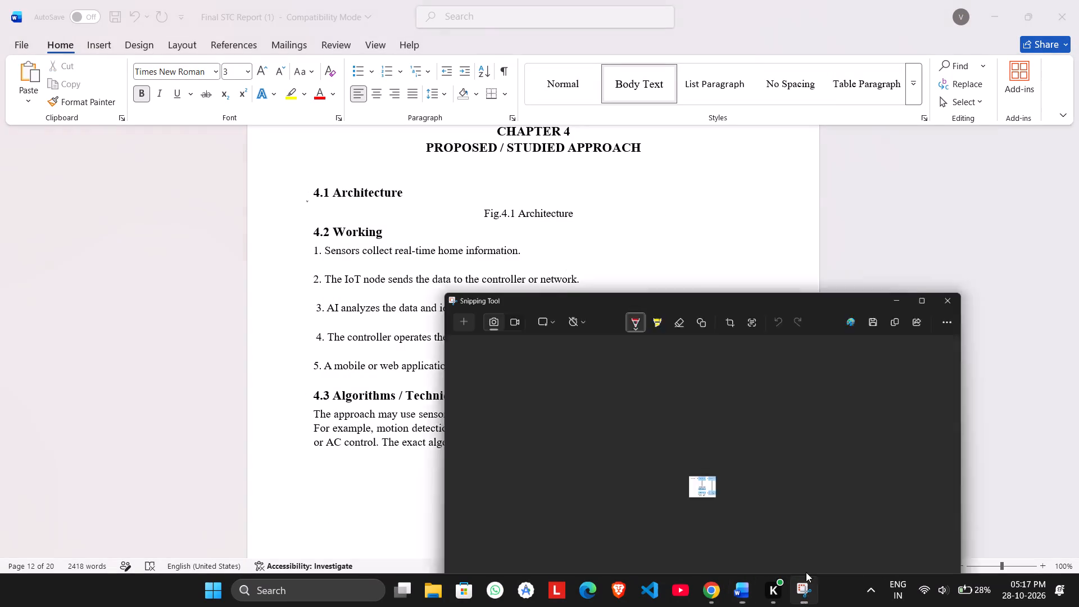
pyautogui.click(940, 250)
pyautogui.click(945, 222)
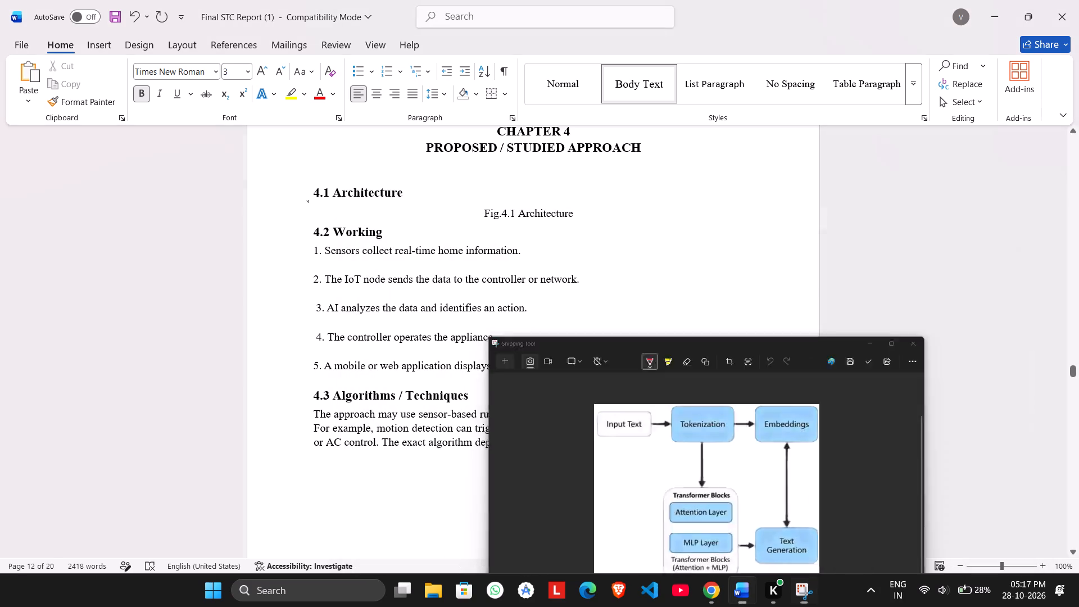
pyautogui.click(328, 206)
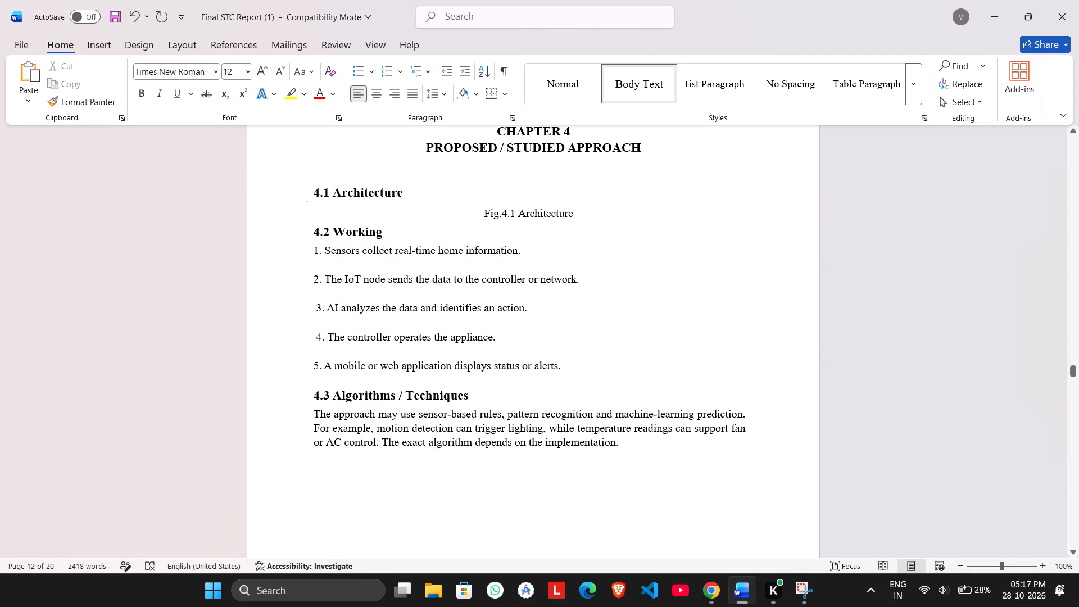
pyautogui.click(318, 203)
pyautogui.click(454, 185)
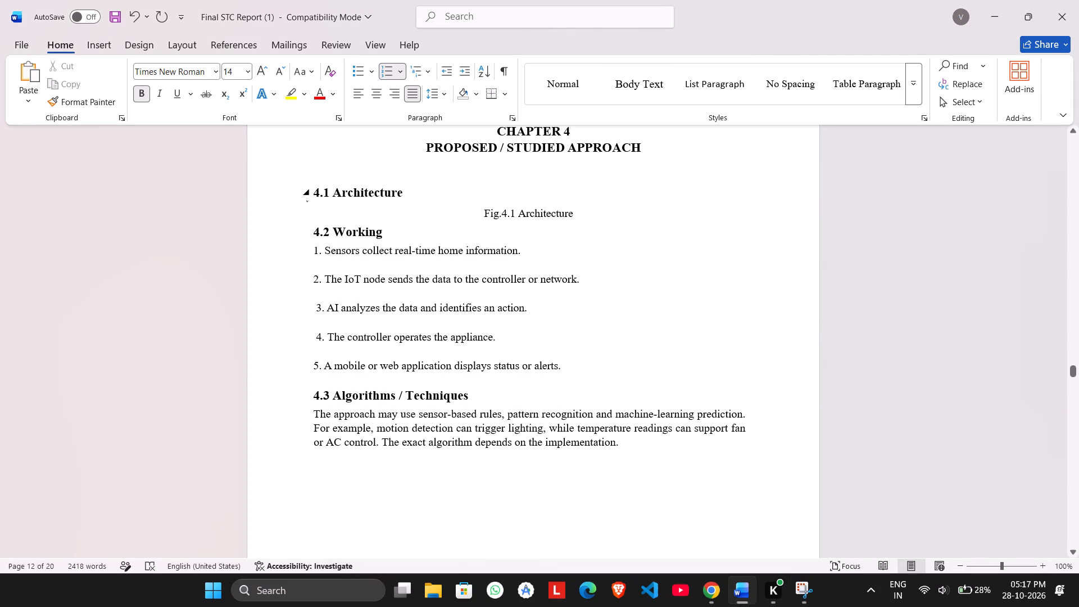
pyautogui.press('Return')
pyautogui.press('BackSpace')
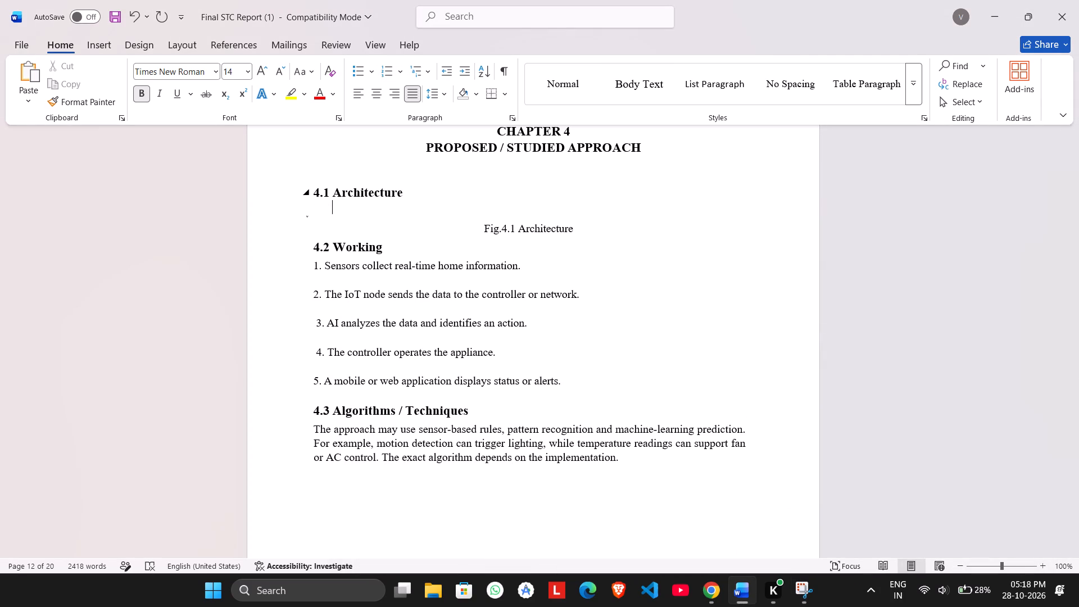
pyautogui.hotkey('shift', 'v')
pyautogui.press('BackSpace')
pyautogui.hotkey('ctrl', 'v')
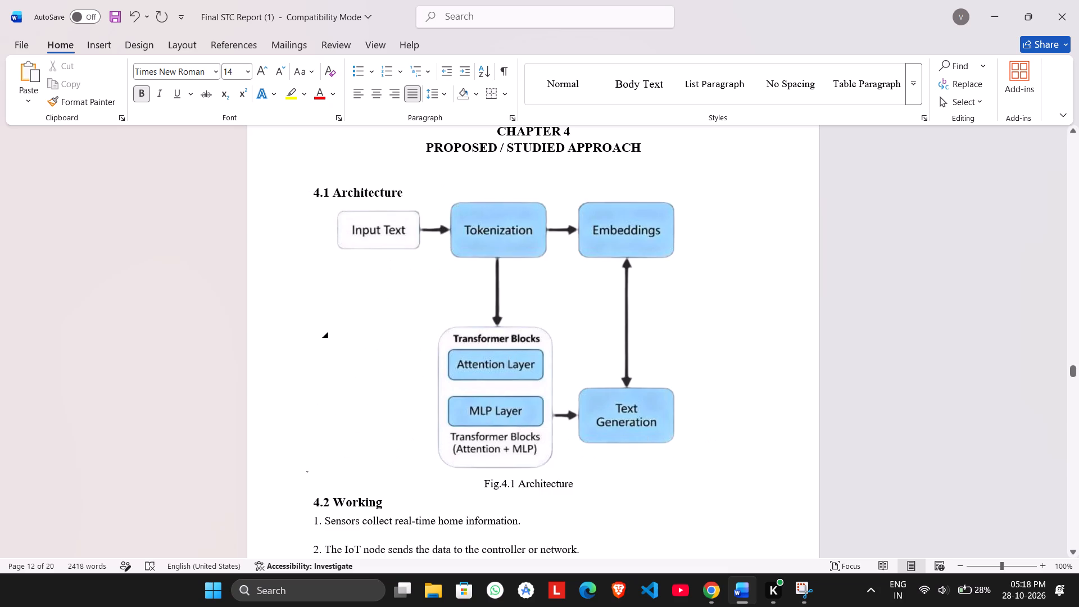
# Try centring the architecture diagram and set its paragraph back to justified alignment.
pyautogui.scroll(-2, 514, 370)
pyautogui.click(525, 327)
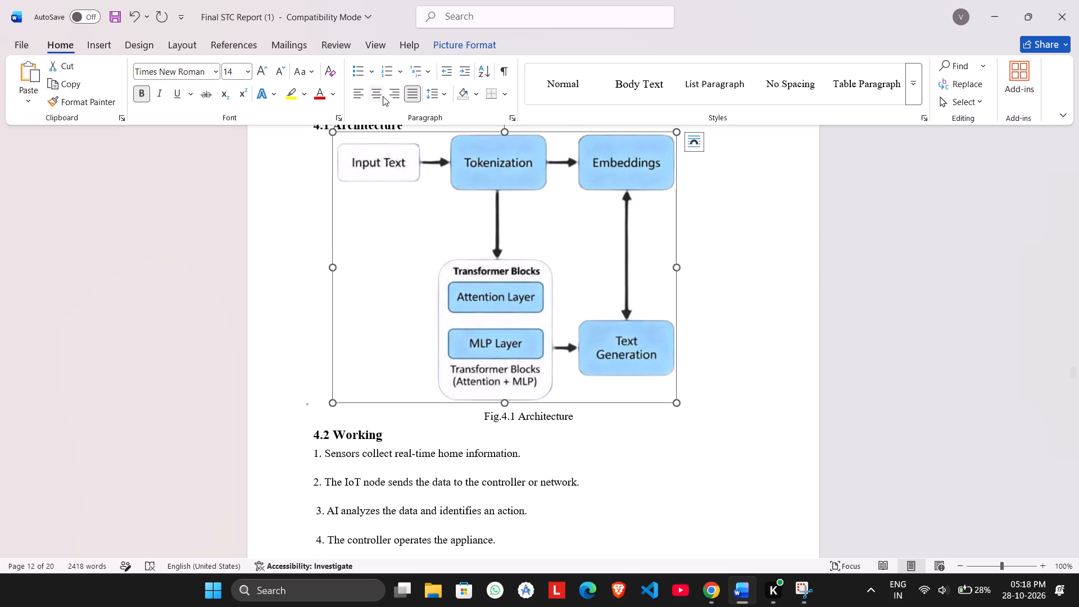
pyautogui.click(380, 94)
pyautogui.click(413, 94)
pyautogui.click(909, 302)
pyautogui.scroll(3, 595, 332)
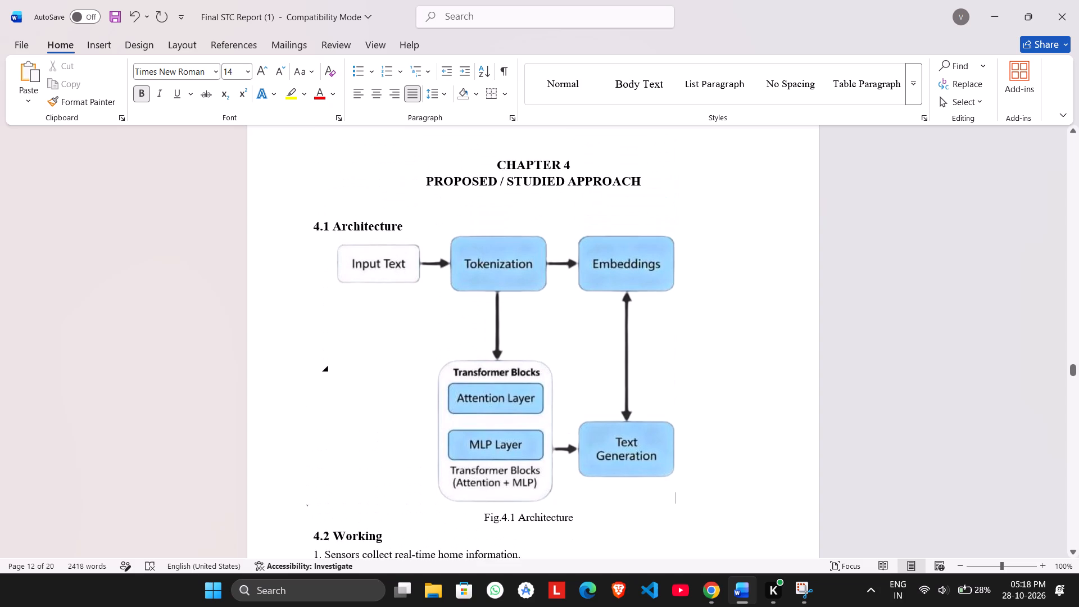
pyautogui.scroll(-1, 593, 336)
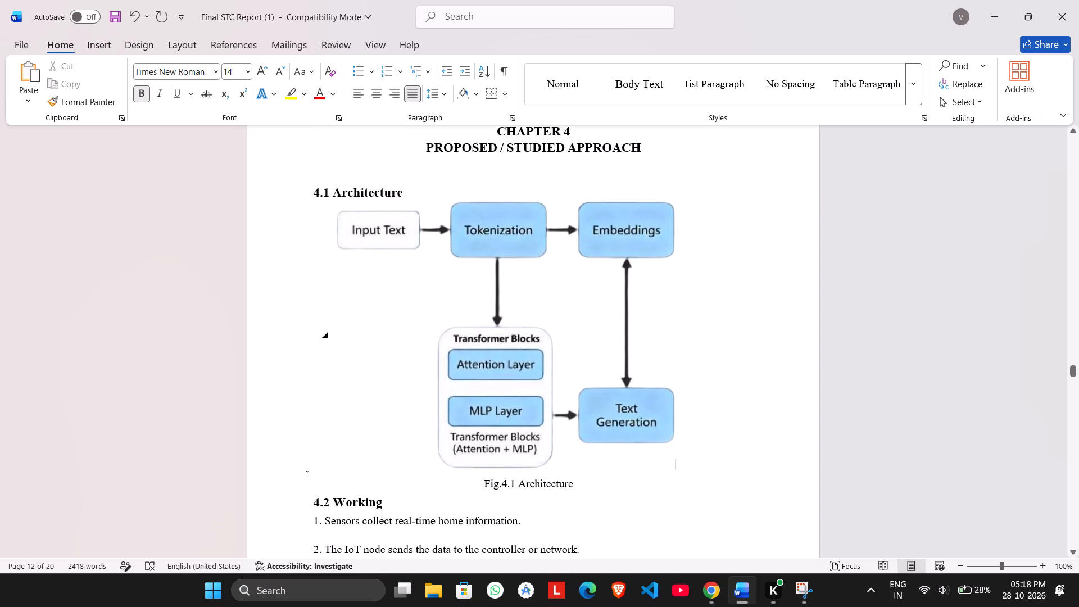
pyautogui.scroll(-7, 593, 336)
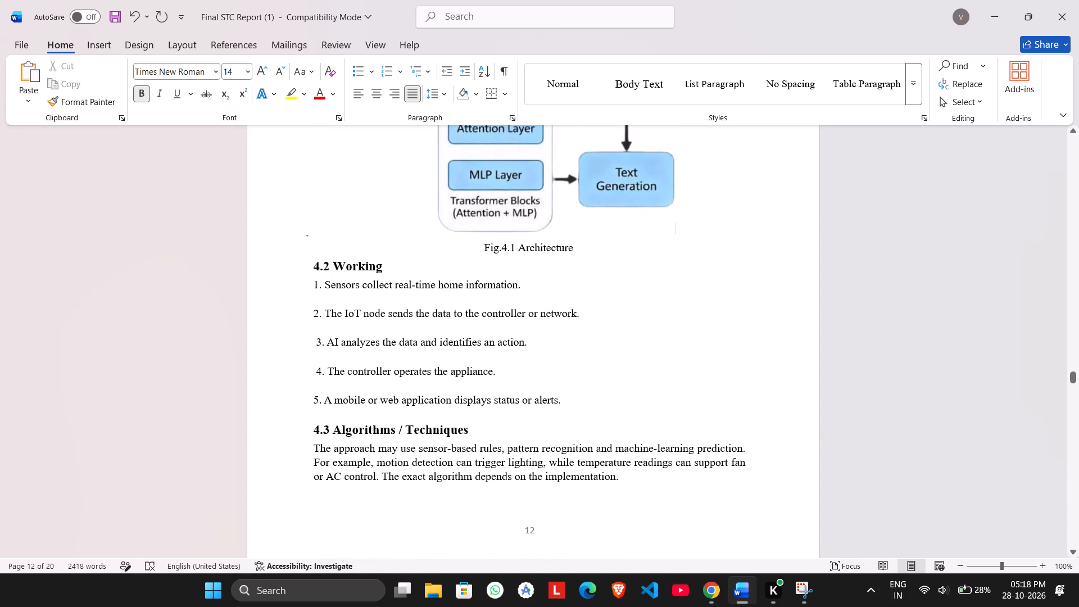
pyautogui.moveTo(395, 269); pyautogui.dragTo(342, 269)
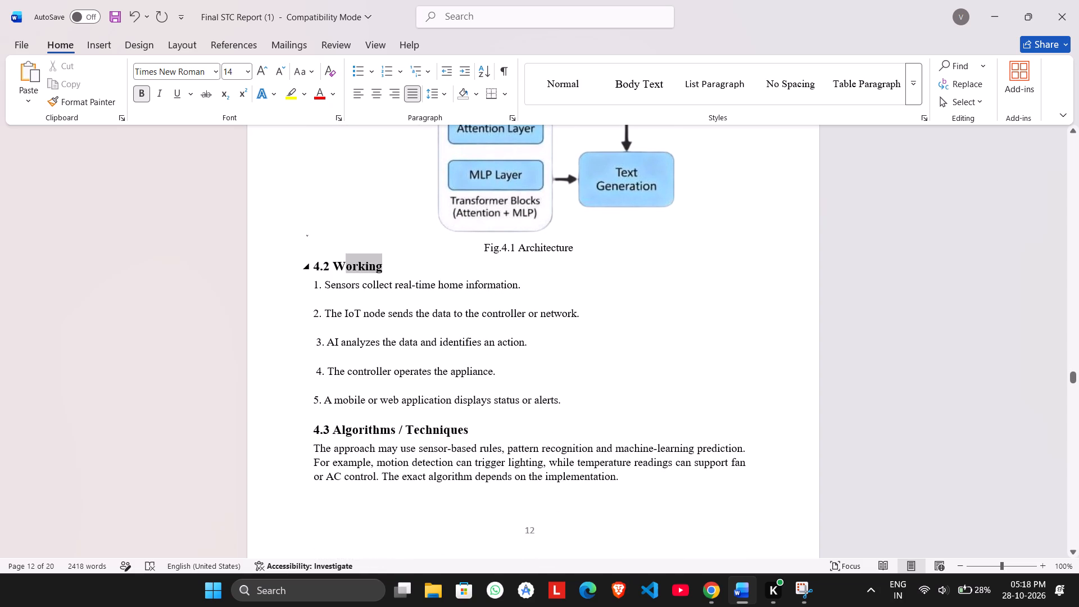
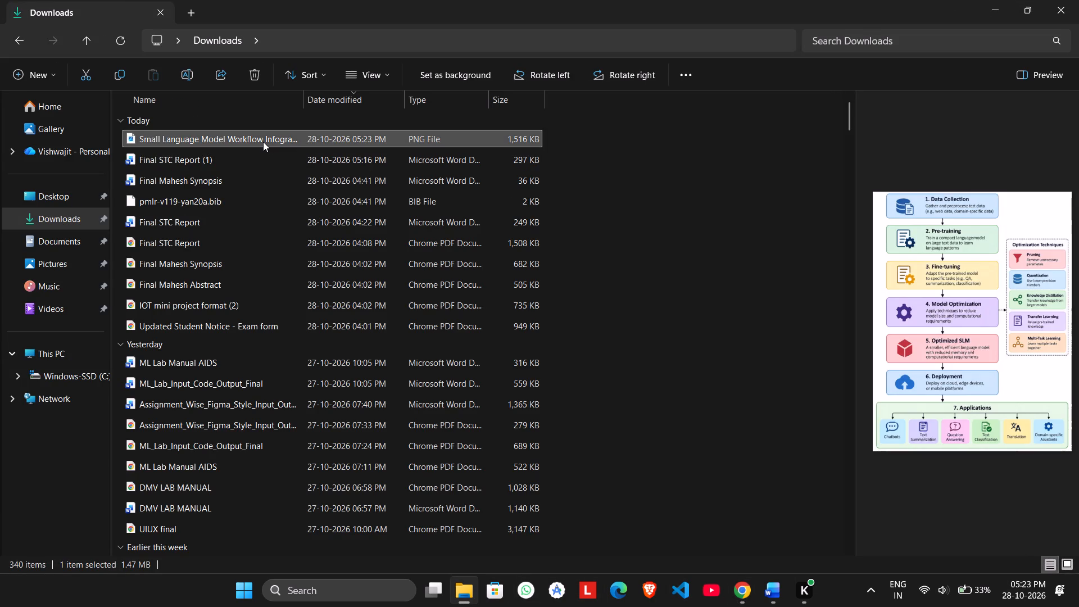
pyautogui.hotkey('ctrl', 'c')
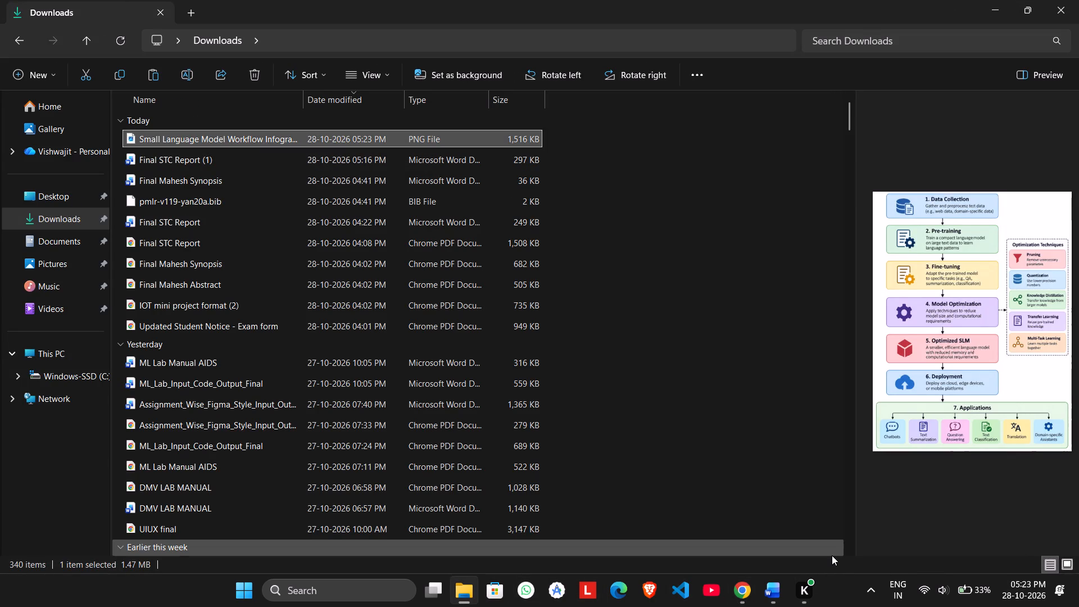
# In Word, replace the smart home flowchart picture under the 4.4 Flowchart heading with the copied SLM workflow image.
pyautogui.click(762, 597)
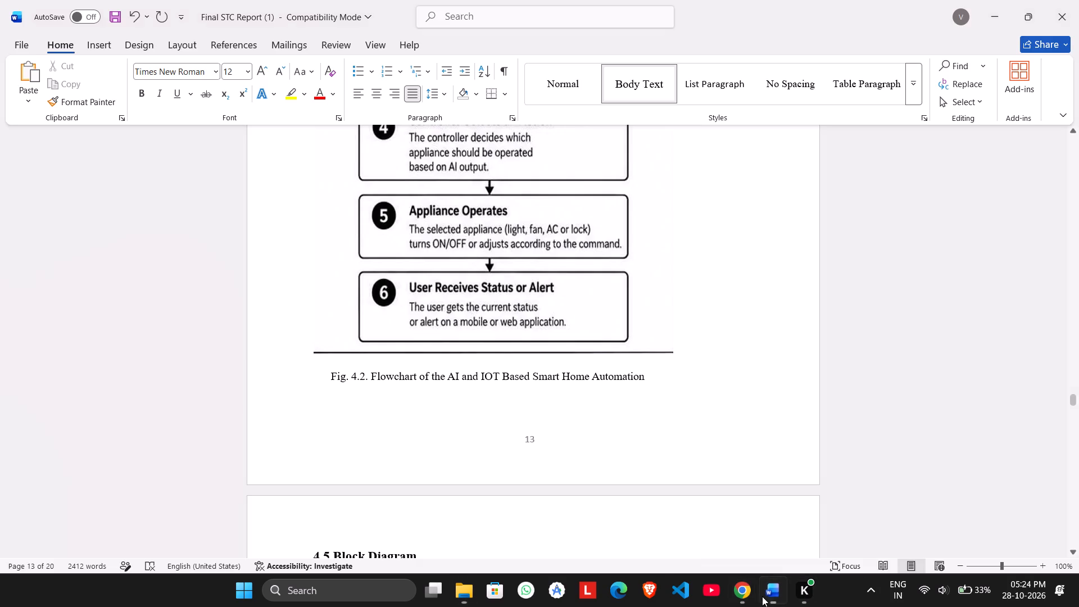
pyautogui.click(482, 305)
pyautogui.press('Delete')
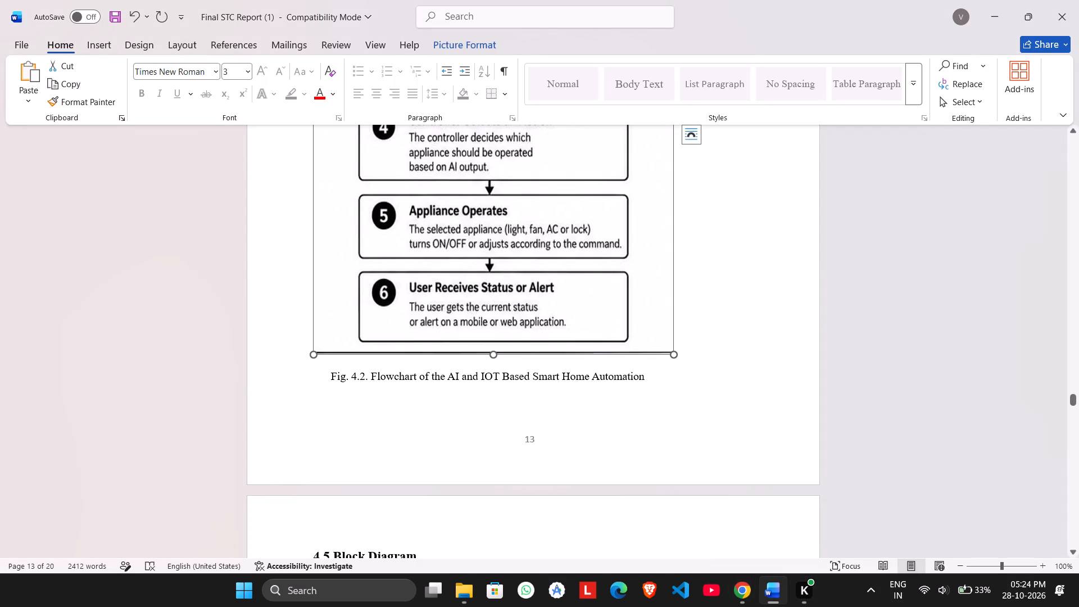
pyautogui.scroll(3, 482, 305)
pyautogui.click(434, 227)
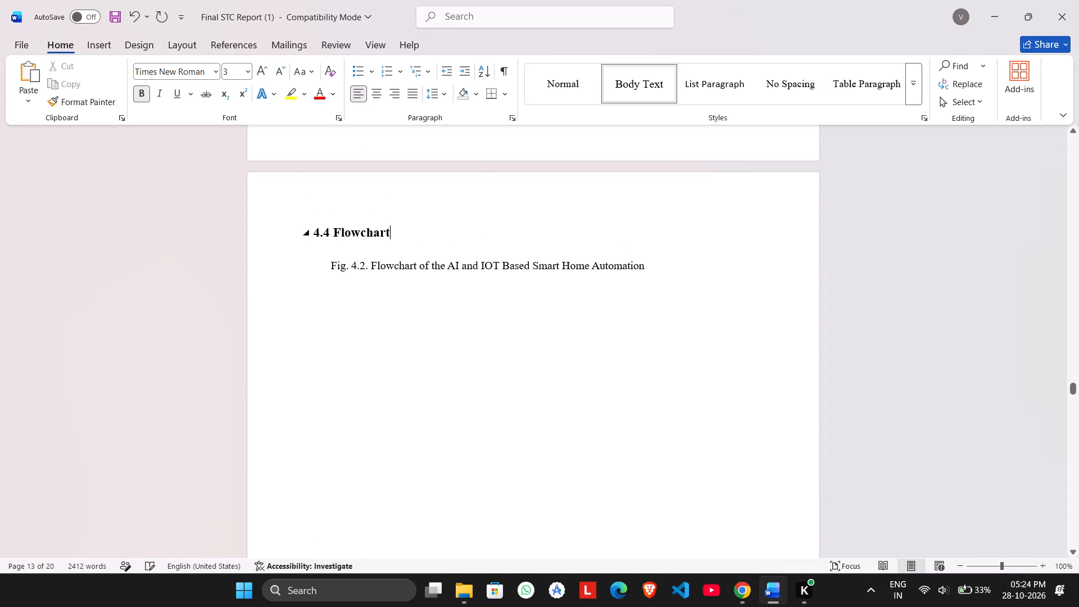
pyautogui.press('Return')
pyautogui.press('BackSpace')
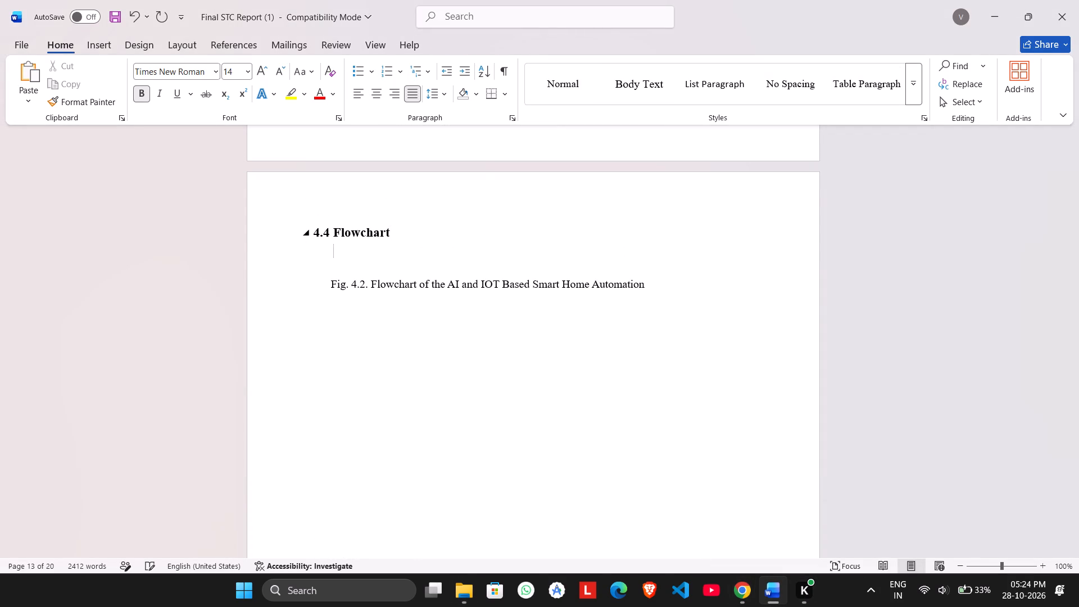
pyautogui.hotkey('ctrl', 'v')
pyautogui.scroll(-5, 573, 416)
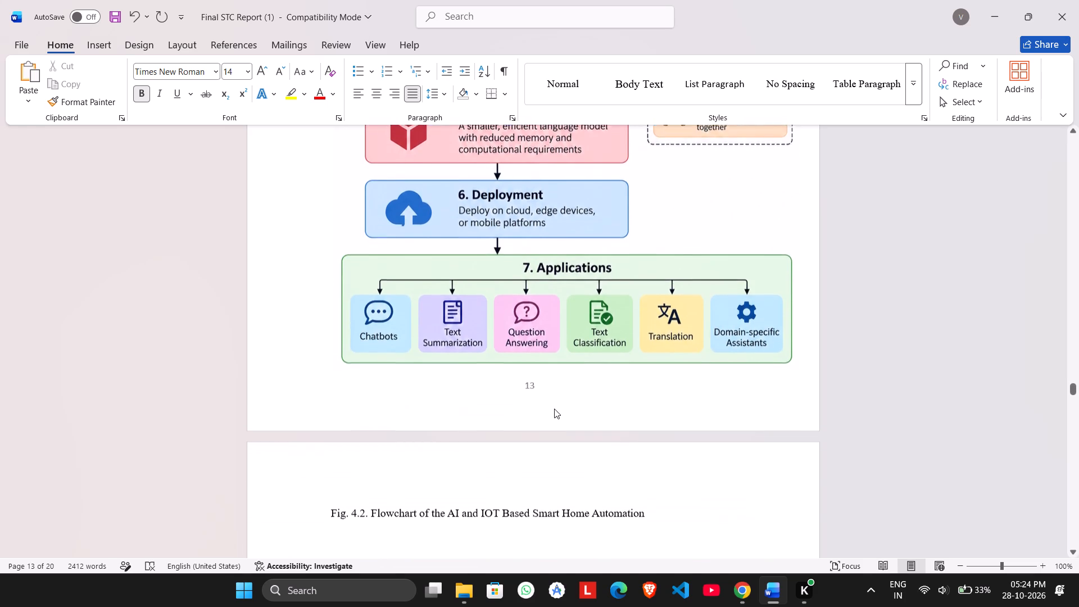
pyautogui.scroll(-1, 554, 409)
pyautogui.scroll(5, 554, 409)
# Reduce the height of the new 4.4 flowchart picture so the Fig. 4.2 caption fits below it on page 13.
pyautogui.click(553, 393)
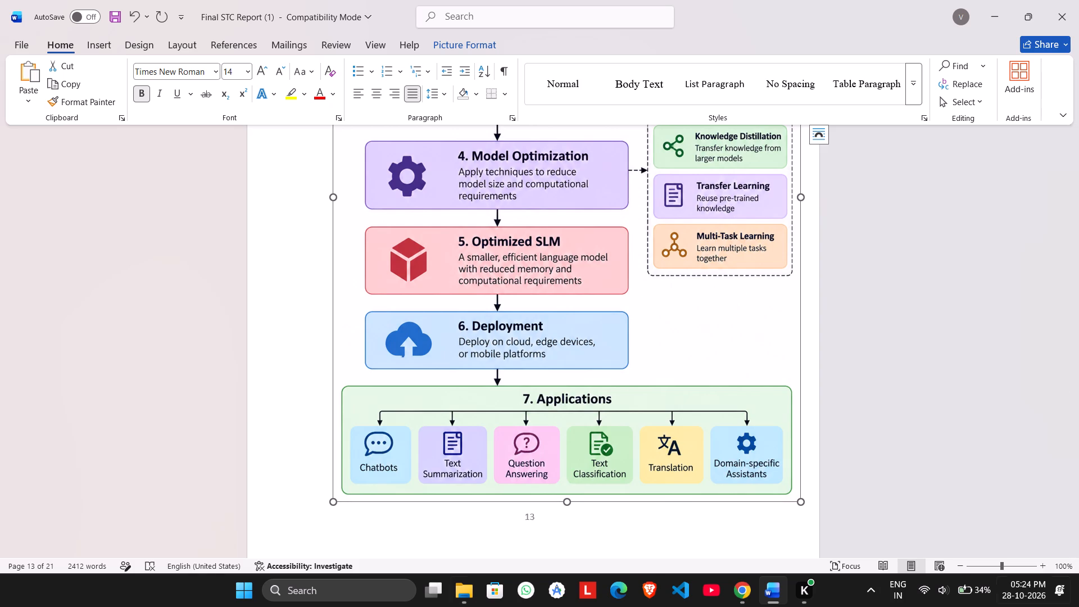
pyautogui.scroll(2, 625, 428)
pyautogui.scroll(7, 604, 357)
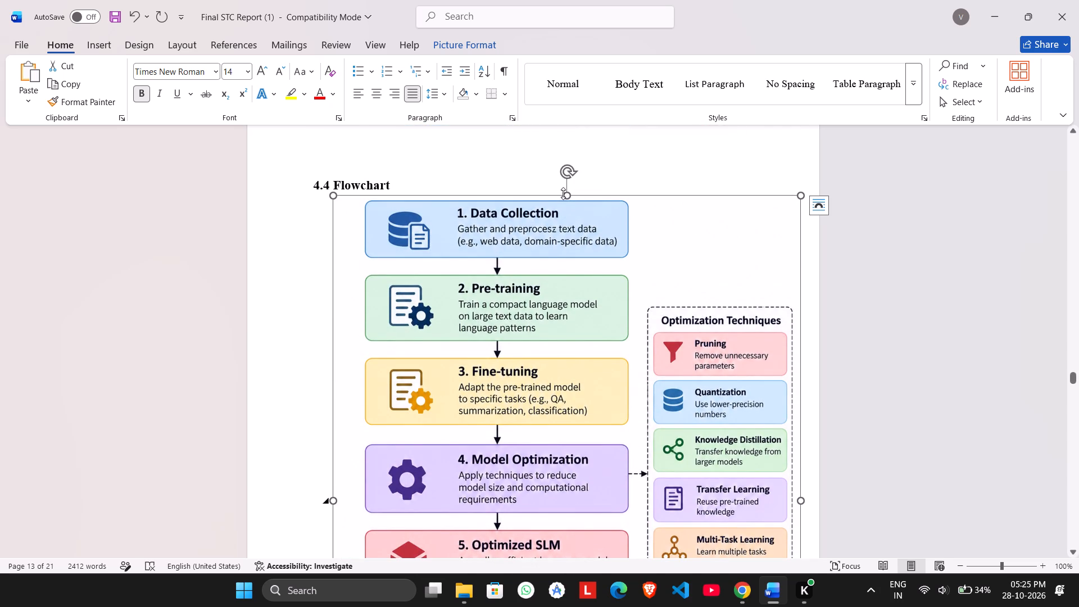
pyautogui.moveTo(570, 193); pyautogui.dragTo(570, 223)
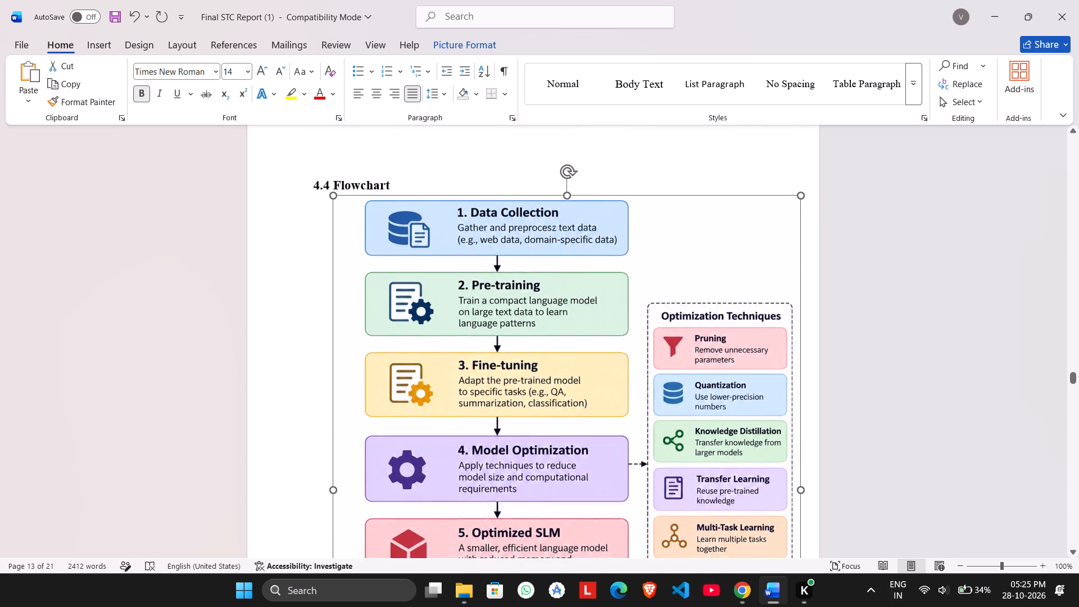
pyautogui.moveTo(570, 223); pyautogui.dragTo(565, 307)
pyautogui.scroll(-9, 533, 360)
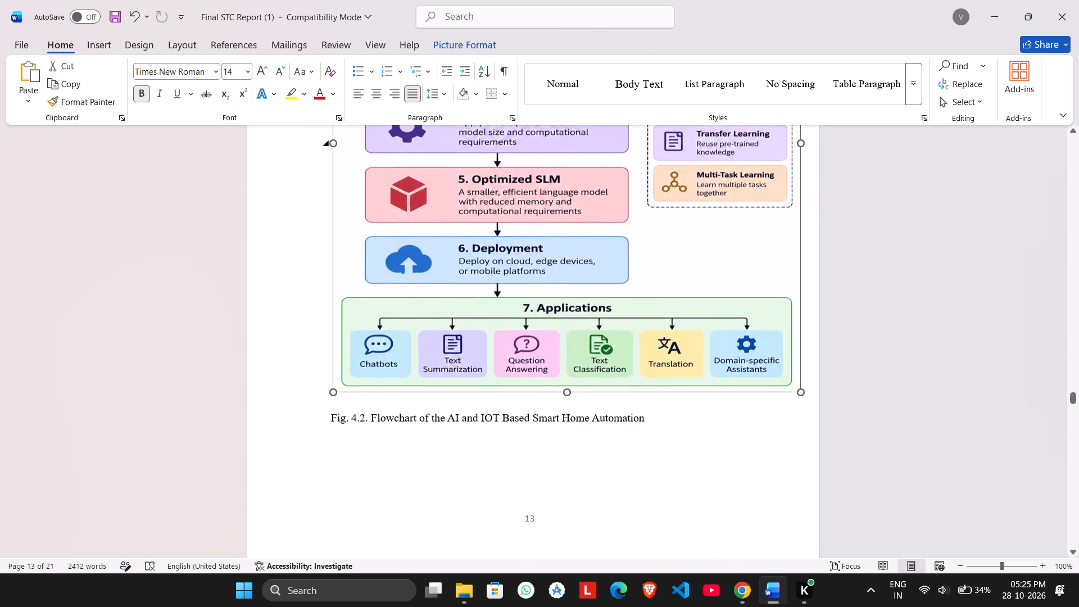
pyautogui.scroll(-4, 527, 372)
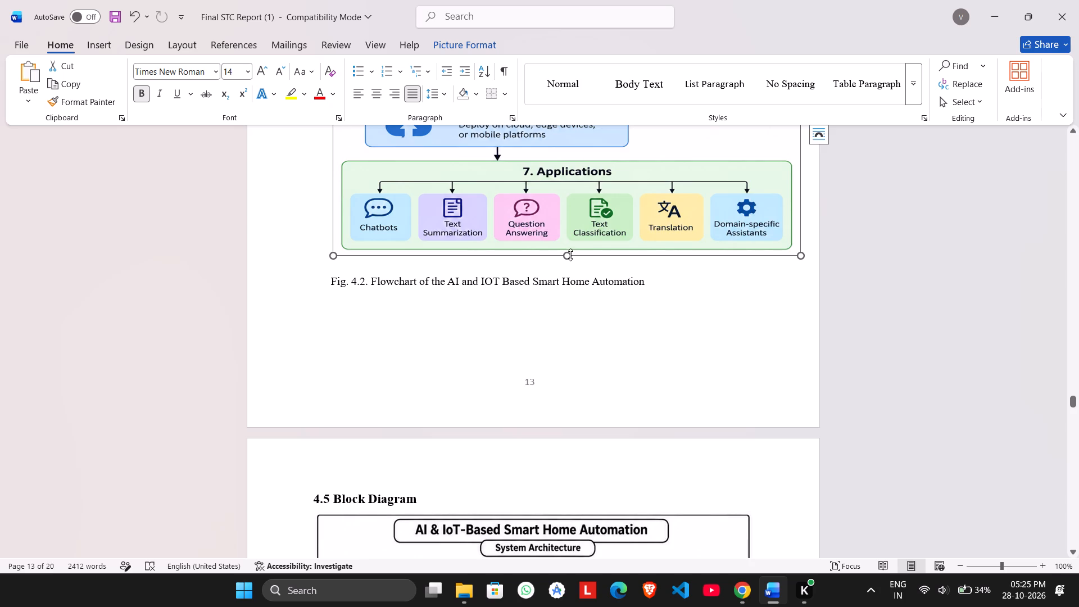
pyautogui.moveTo(566, 256); pyautogui.dragTo(566, 283)
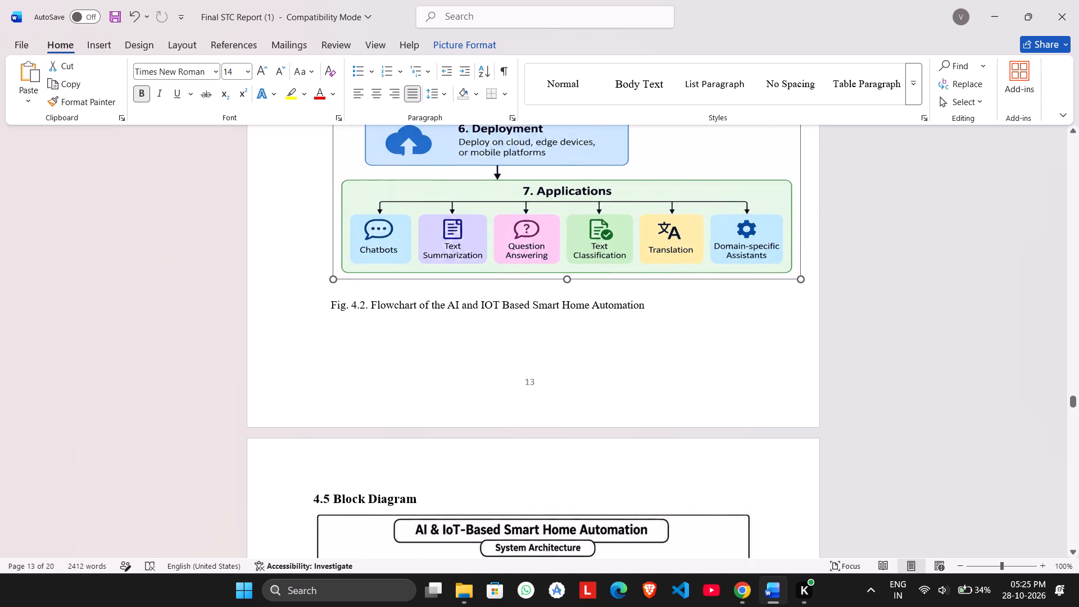
pyautogui.moveTo(566, 283); pyautogui.dragTo(565, 319)
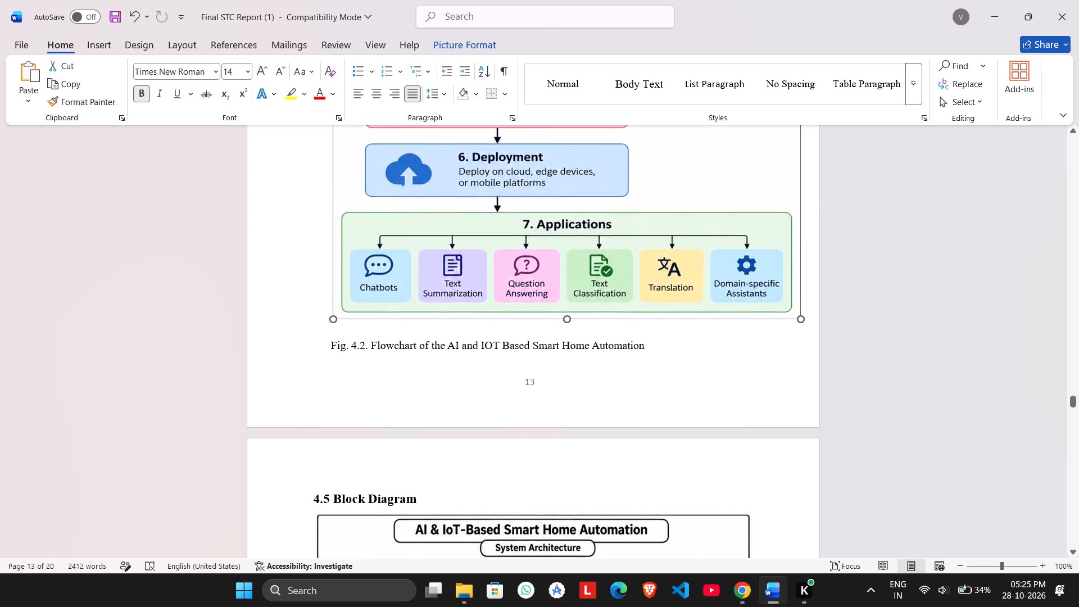
pyautogui.moveTo(565, 319); pyautogui.dragTo(565, 319)
pyautogui.scroll(-14, 566, 344)
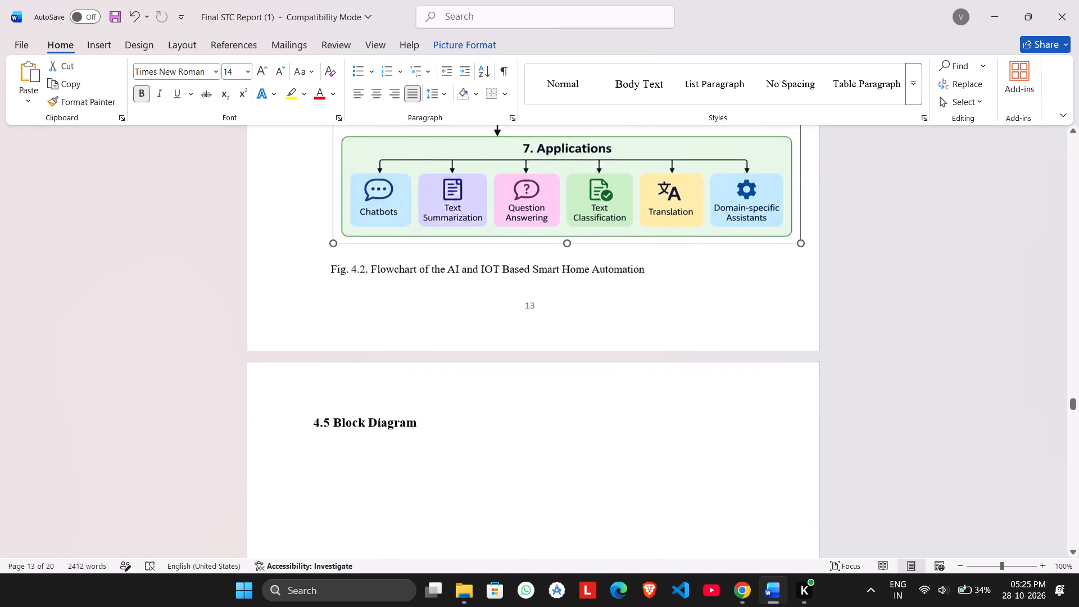
pyautogui.scroll(-12, 502, 373)
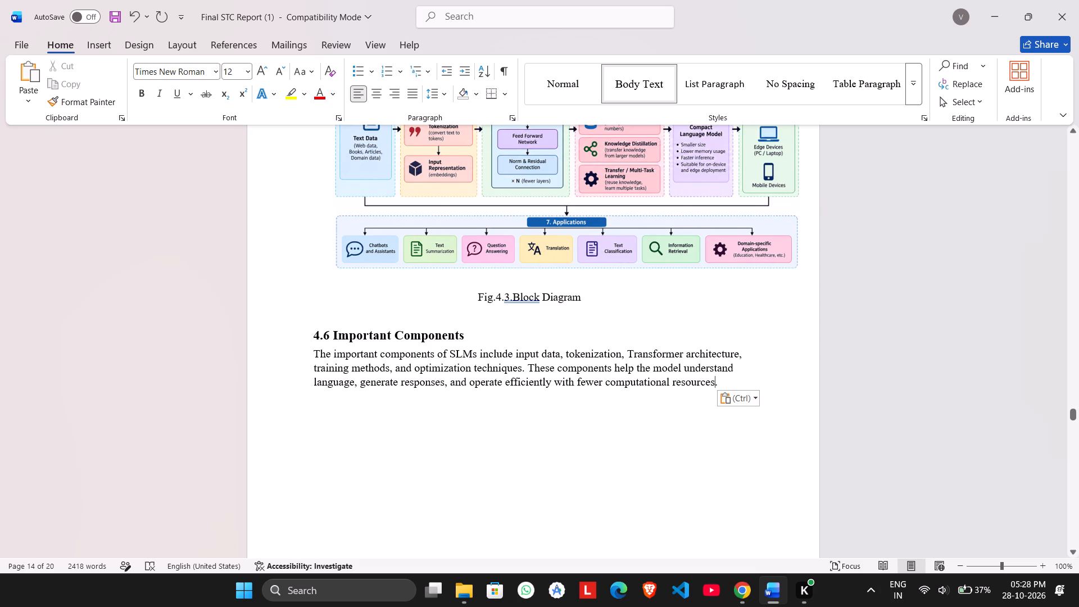
# Justify the new paragraph under the 4.6 "Important Components" heading.
pyautogui.moveTo(314, 350); pyautogui.dragTo(712, 406)
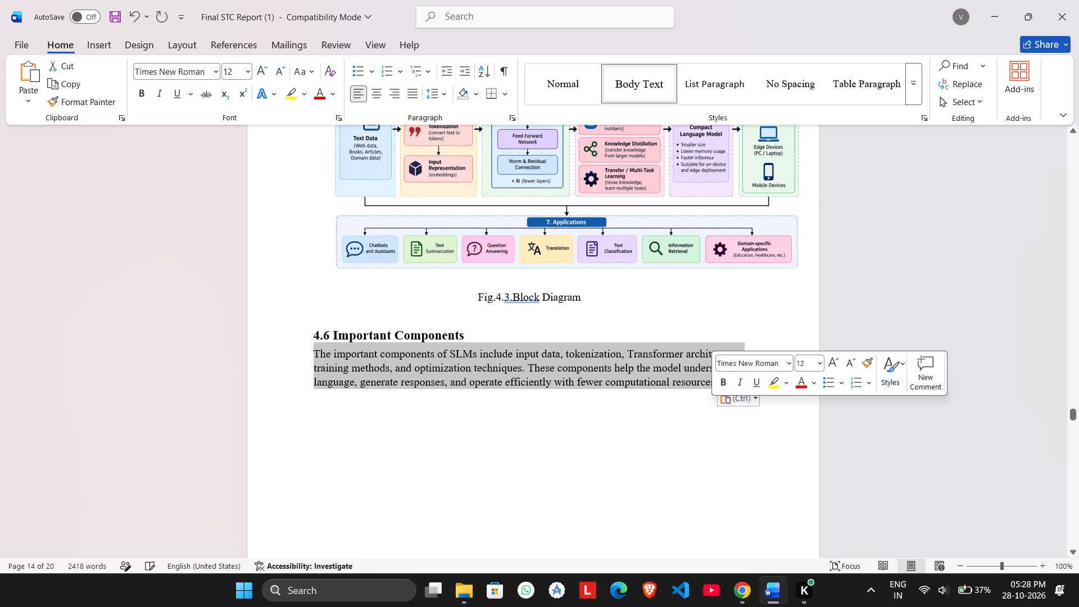
pyautogui.hotkey('ctrl', 'j')
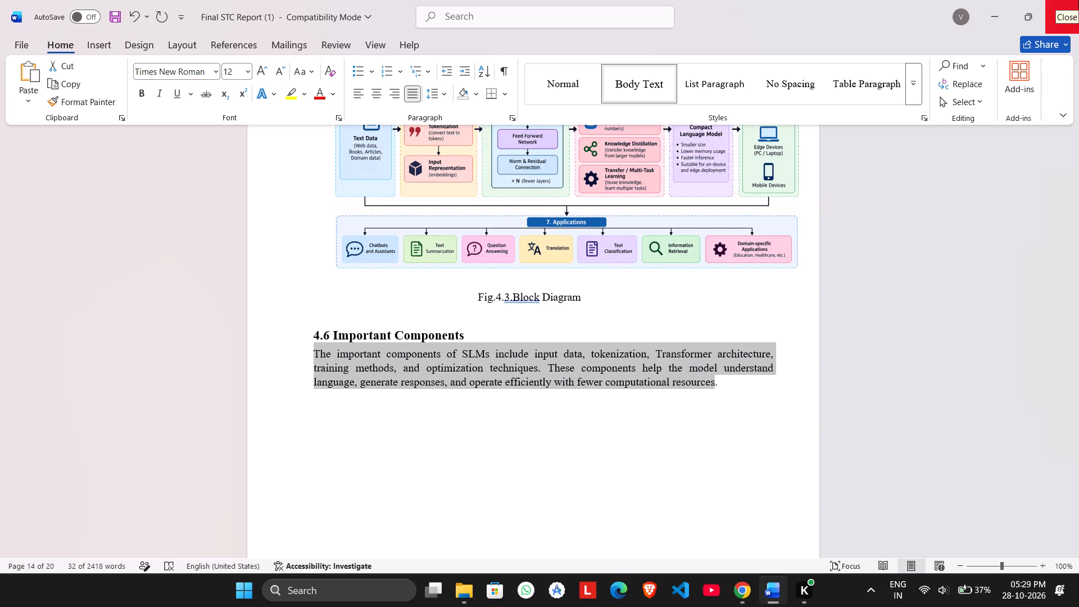
pyautogui.scroll(-3, 1078, 0)
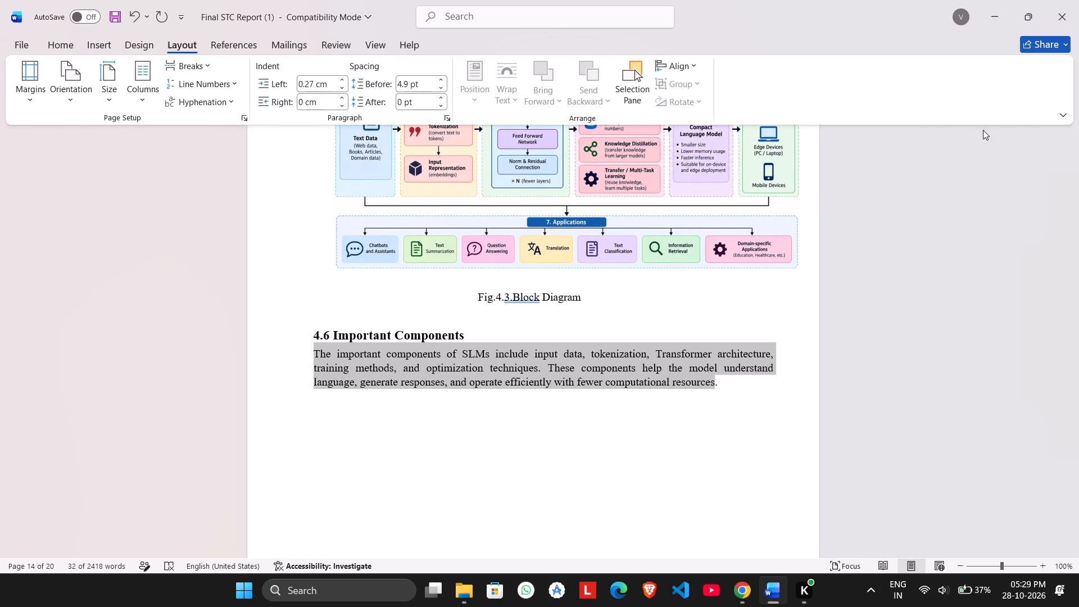
pyautogui.click(959, 325)
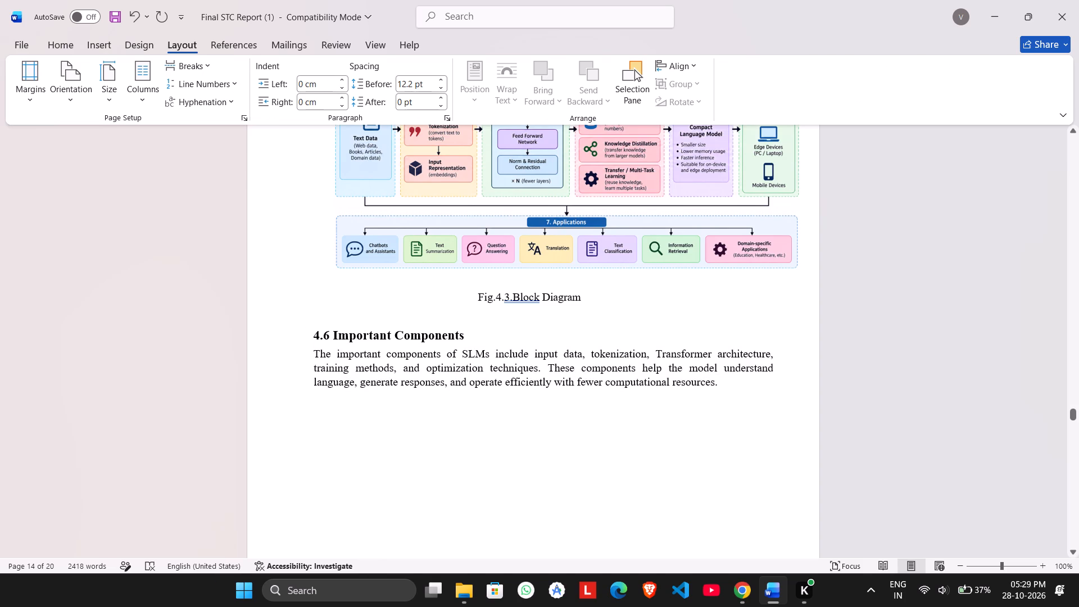
# Copy Chapter 5's 5.1 heading "Comparison of Different Approaches" from the report into a new unsent ChatGPT prompt in Chrome.
pyautogui.scroll(-15, 571, 353)
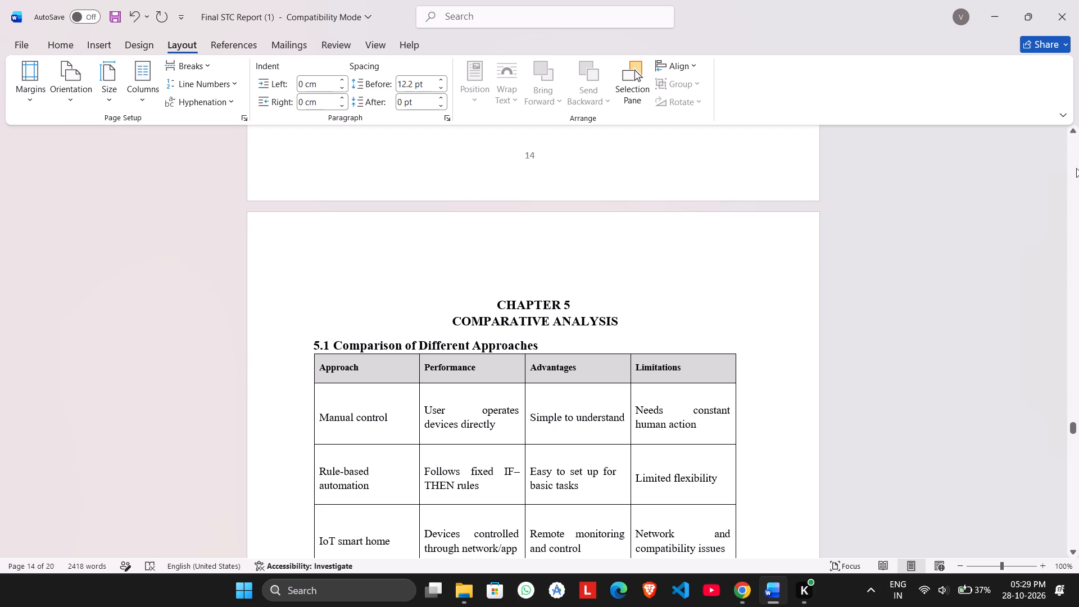
pyautogui.scroll(-2, 513, 251)
pyautogui.moveTo(537, 275); pyautogui.dragTo(404, 279)
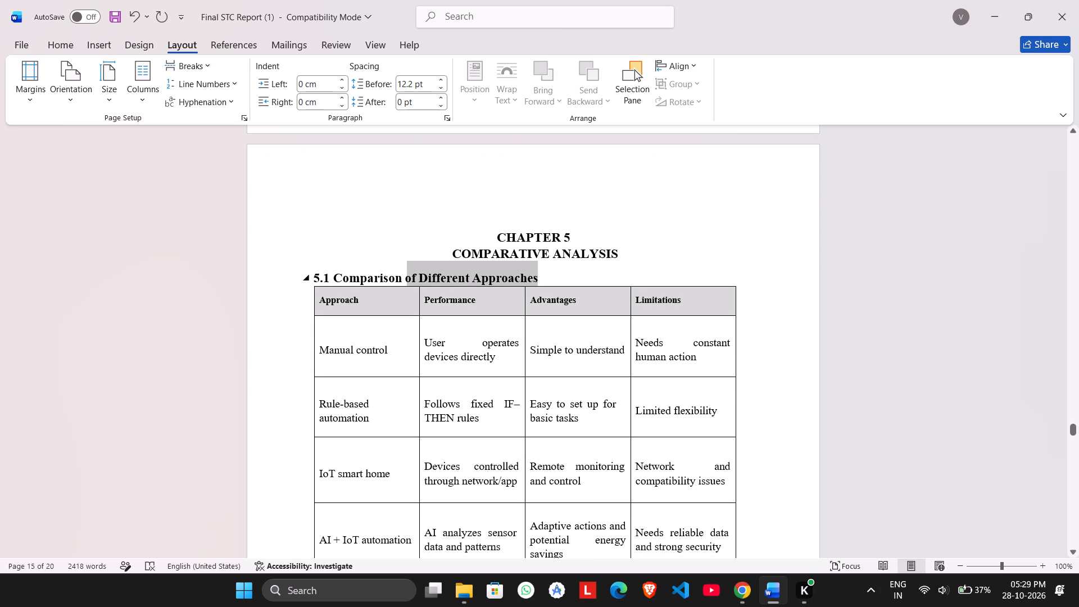
pyautogui.moveTo(404, 279); pyautogui.dragTo(368, 282)
pyautogui.hotkey('ctrl', 'c')
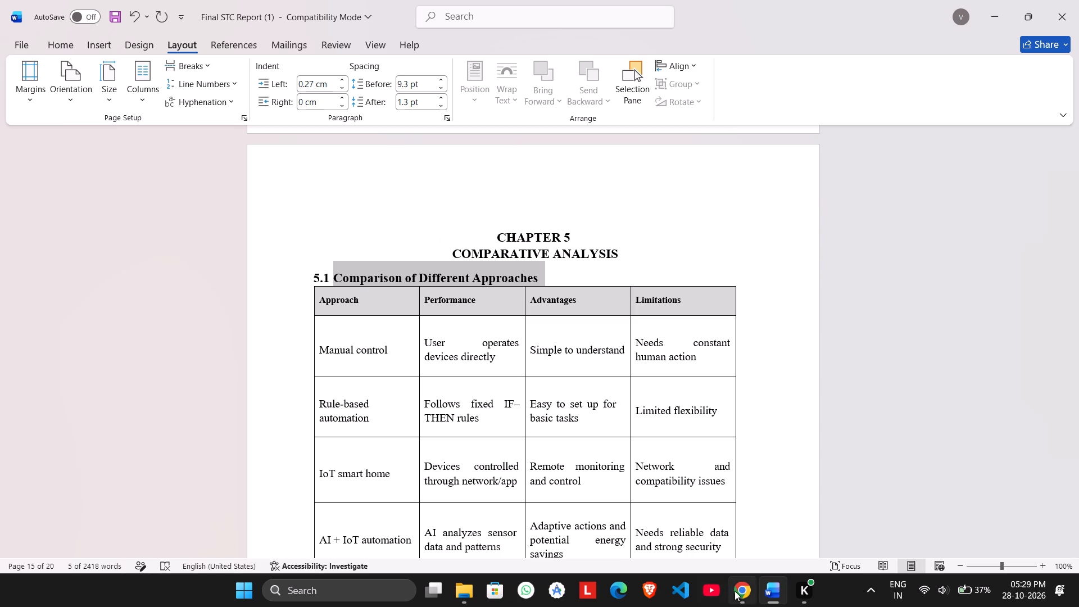
pyautogui.click(736, 590)
pyautogui.click(574, 520)
pyautogui.hotkey('ctrl', 'v')
pyautogui.press('space')
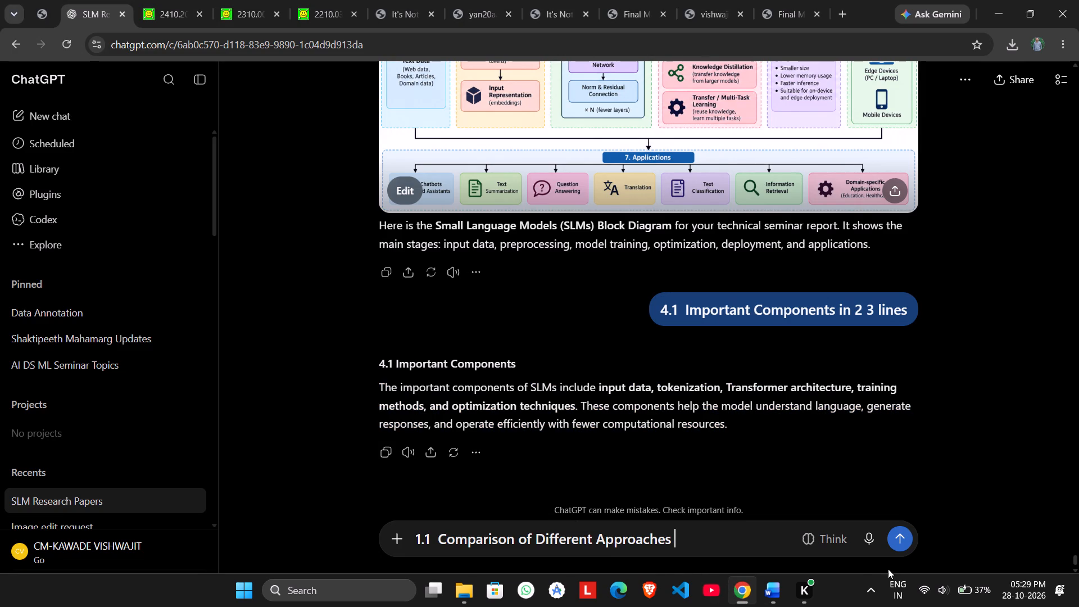
# Add the "Approach" and "Performance" column headings of the report's 5.1 table to the ChatGPT prompt, copying each one from Word.
pyautogui.click(781, 593)
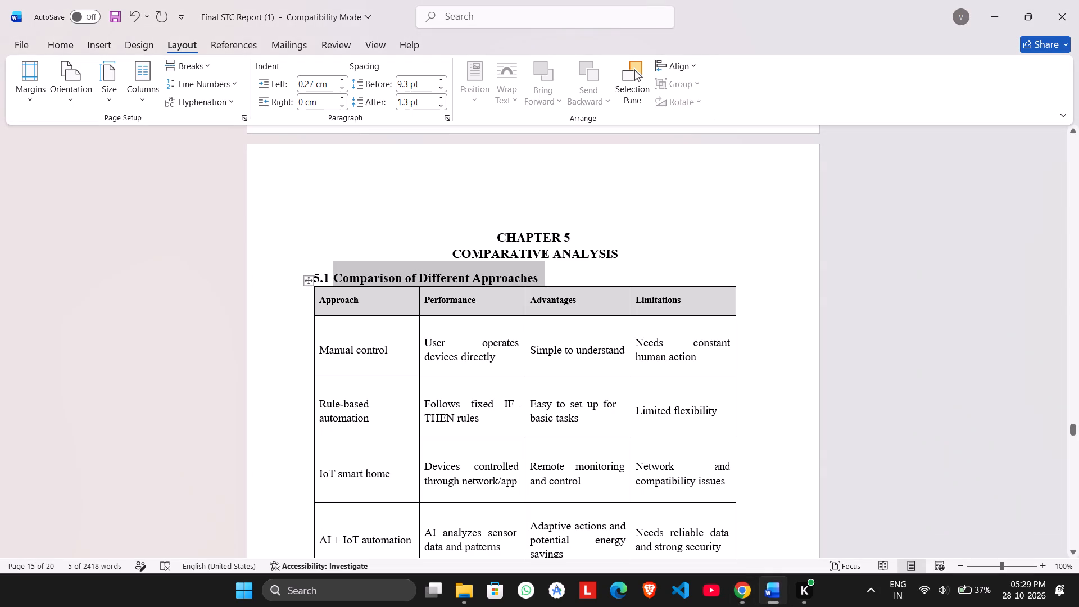
pyautogui.moveTo(361, 300); pyautogui.dragTo(319, 300)
pyautogui.hotkey('ctrl', 'c')
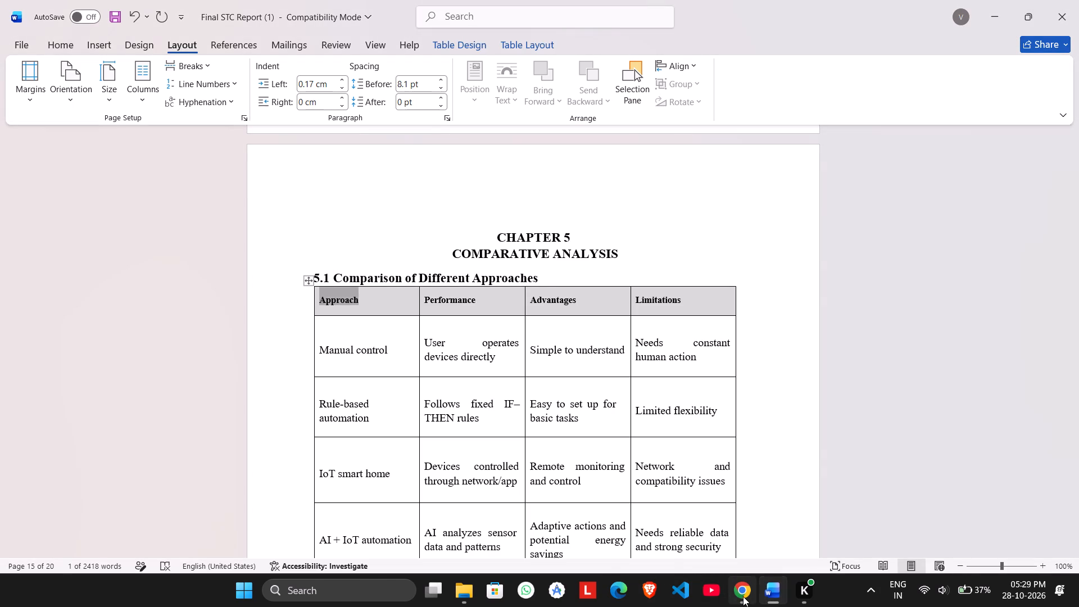
pyautogui.click(743, 596)
pyautogui.hotkey('ctrl', 'v')
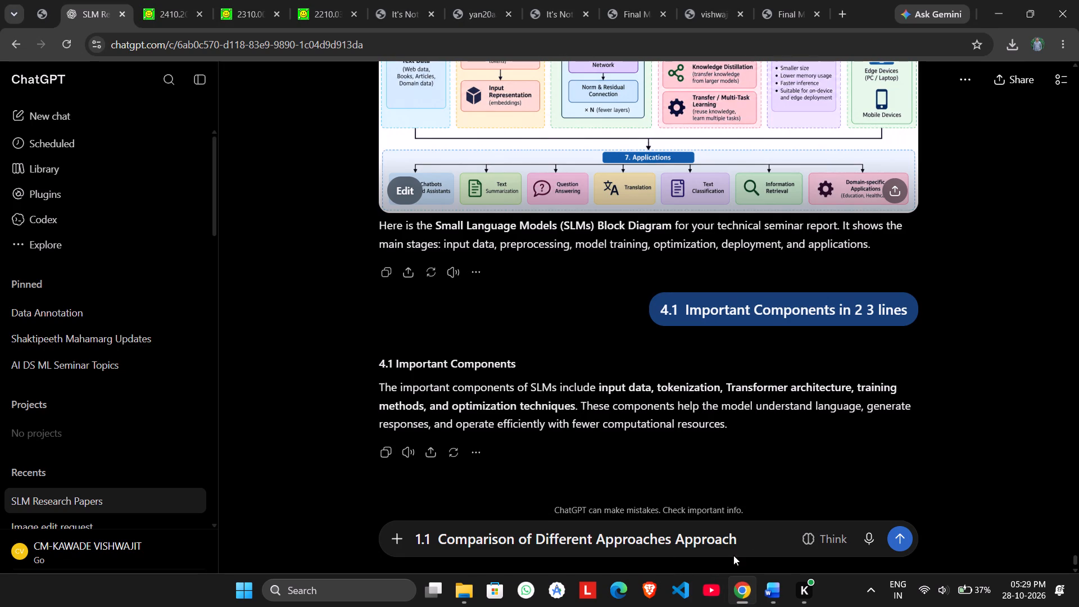
pyautogui.click(772, 588)
pyautogui.moveTo(475, 303); pyautogui.dragTo(429, 303)
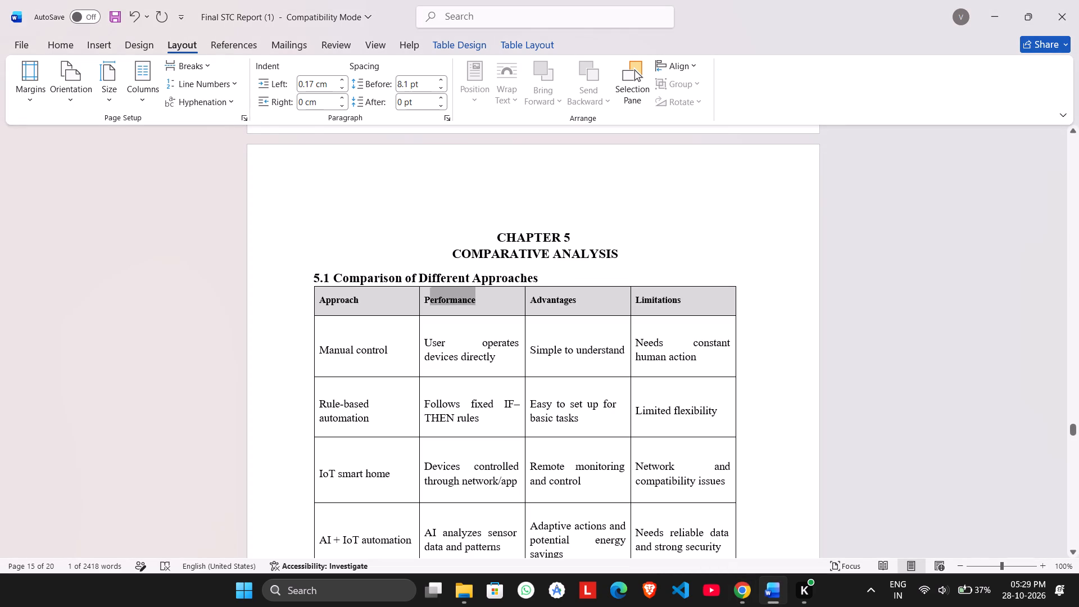
pyautogui.moveTo(429, 303); pyautogui.dragTo(424, 303)
pyautogui.hotkey('ctrl', 'c')
pyautogui.click(738, 592)
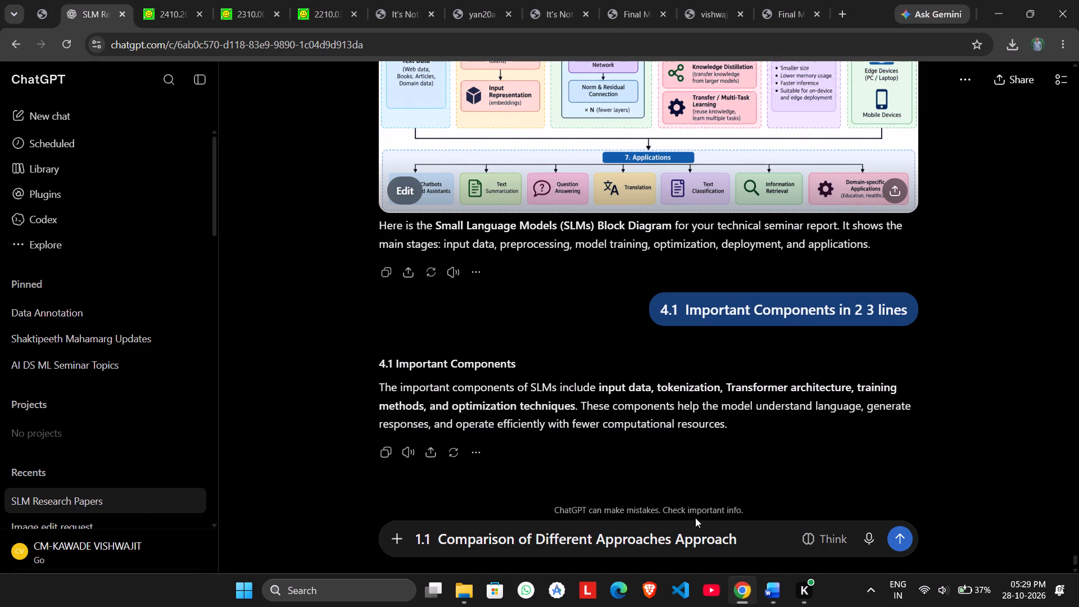
pyautogui.hotkey('ctrl', 'v')
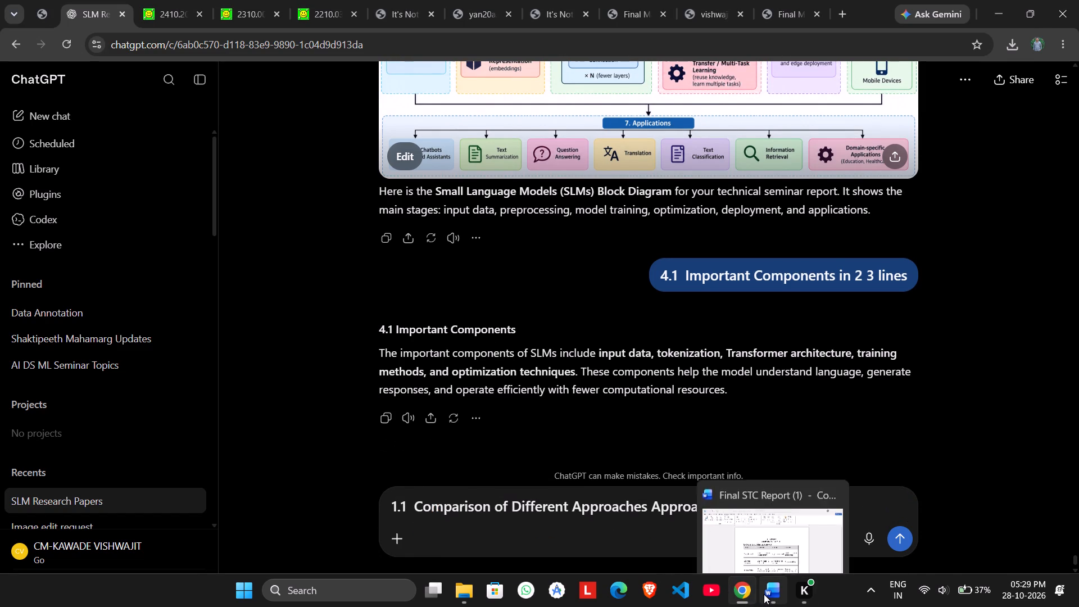
pyautogui.click(764, 594)
pyautogui.moveTo(580, 298); pyautogui.dragTo(538, 301)
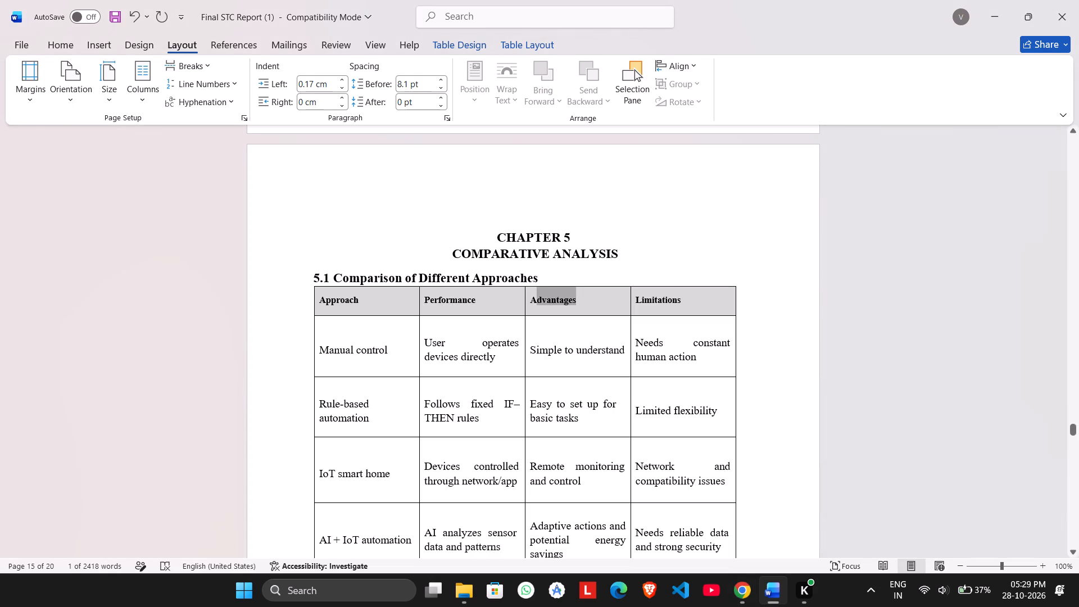
pyautogui.moveTo(538, 301); pyautogui.dragTo(532, 301)
pyautogui.hotkey('ctrl', 'c')
pyautogui.click(751, 596)
pyautogui.hotkey('ctrl', 'v')
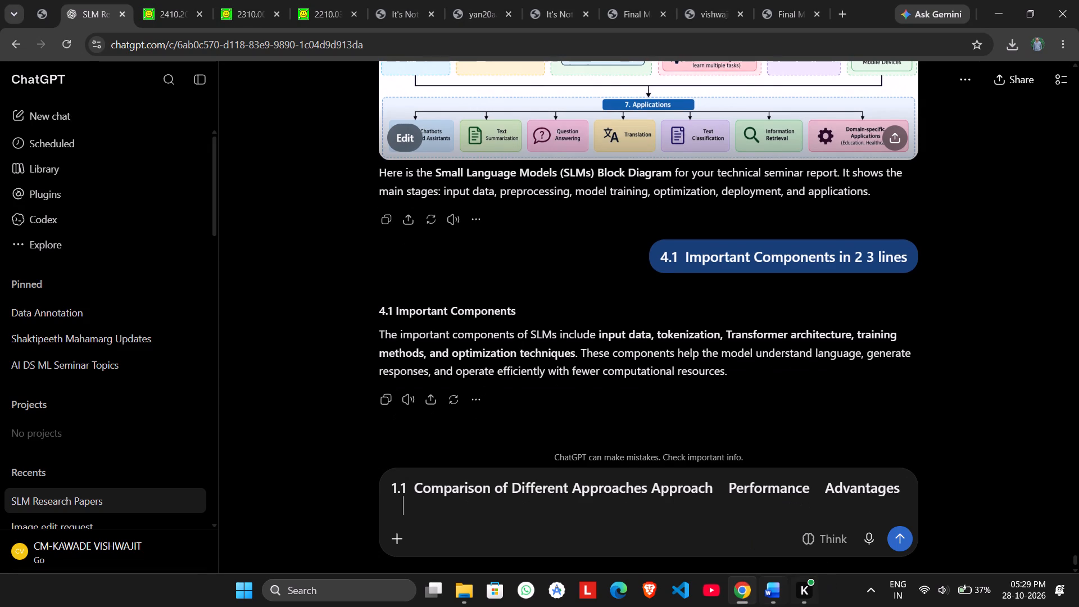
pyautogui.click(758, 604)
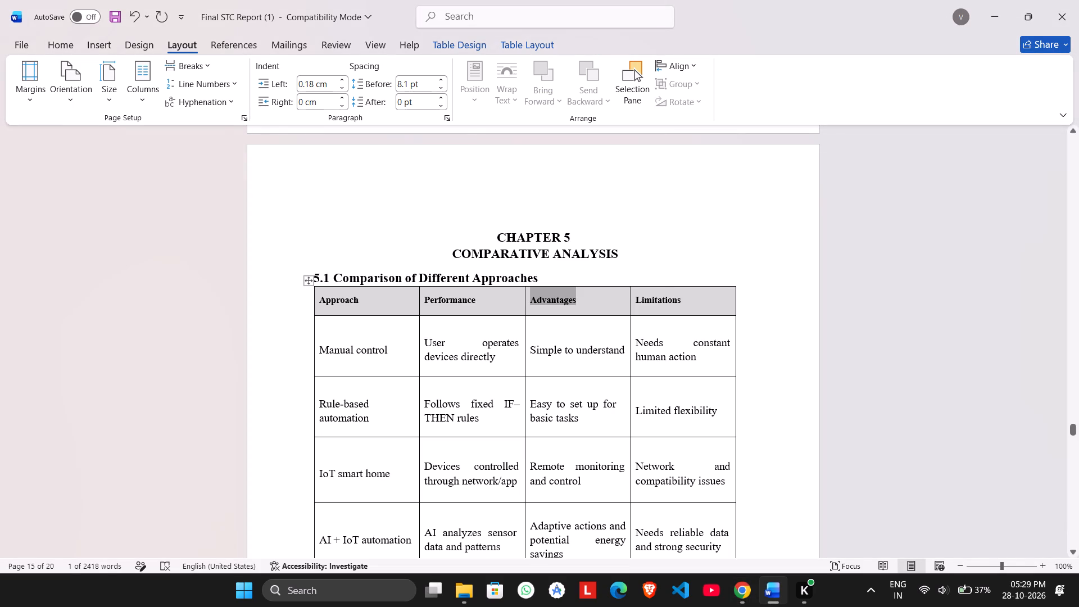
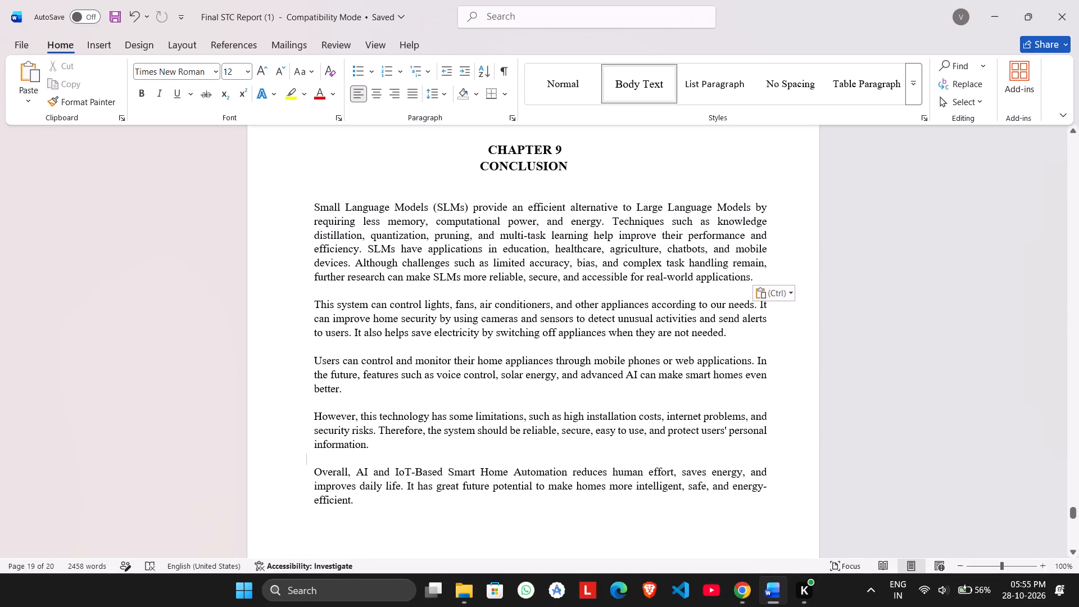
# Review the rest of Chapter 9's Conclusion and the References page in the Word report.
pyautogui.scroll(-17, 614, 256)
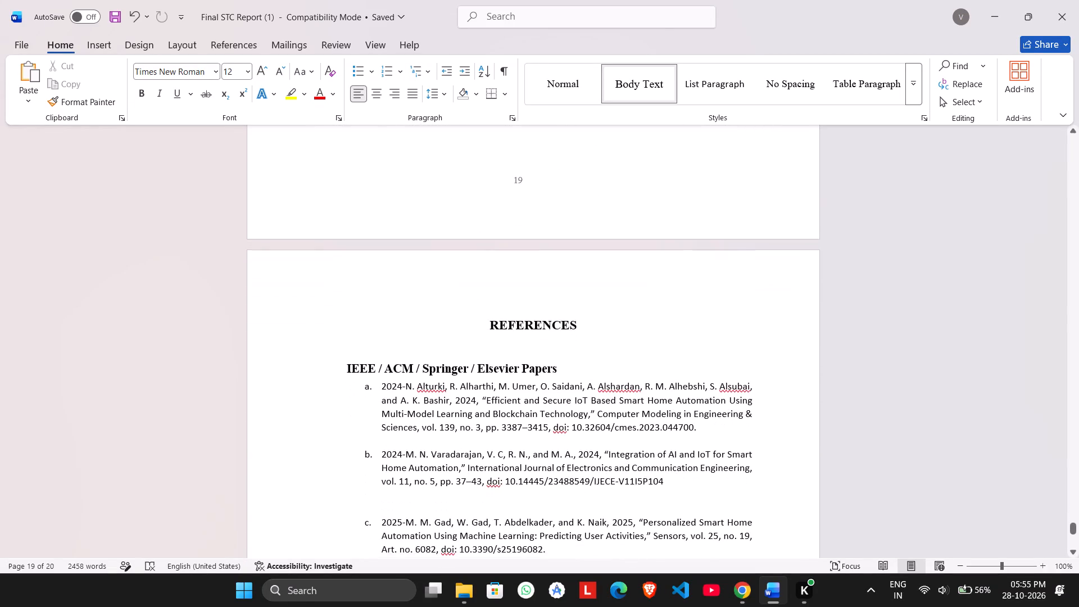
pyautogui.scroll(-10, 578, 342)
pyautogui.scroll(14, 578, 340)
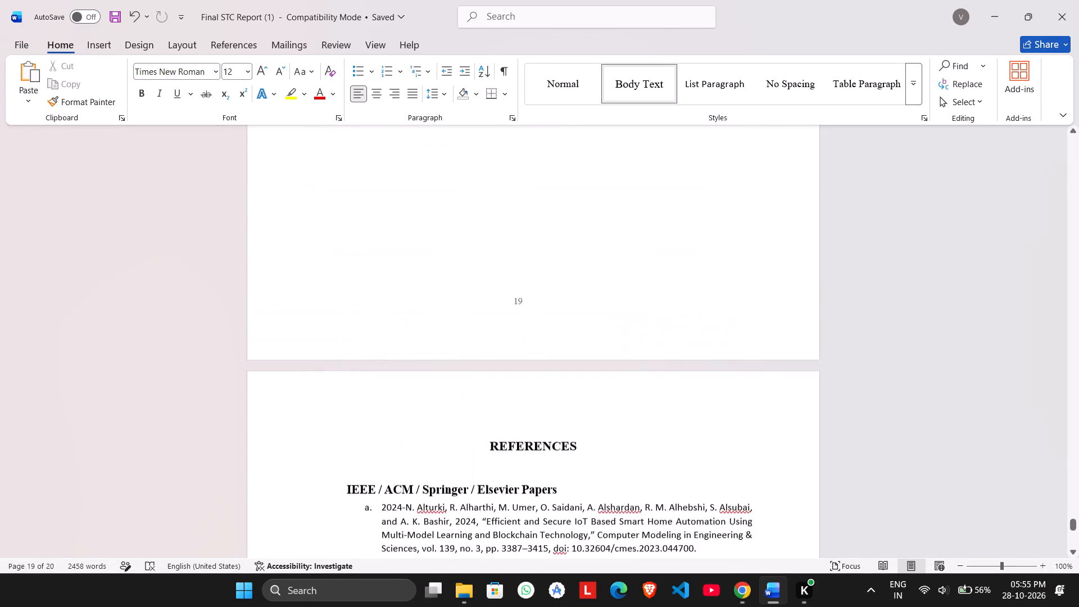
pyautogui.scroll(15, 635, 326)
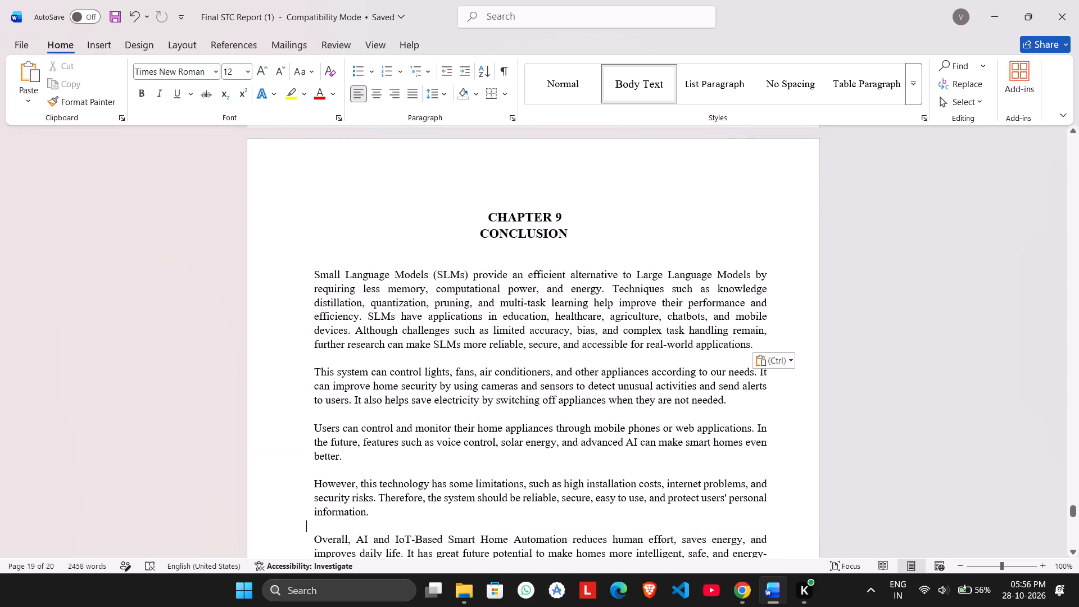
# Switch to Chrome and copy reference a, "A Survey of Small Language Models", from the References section of the STC final synopsis PDF.
pyautogui.click(727, 583)
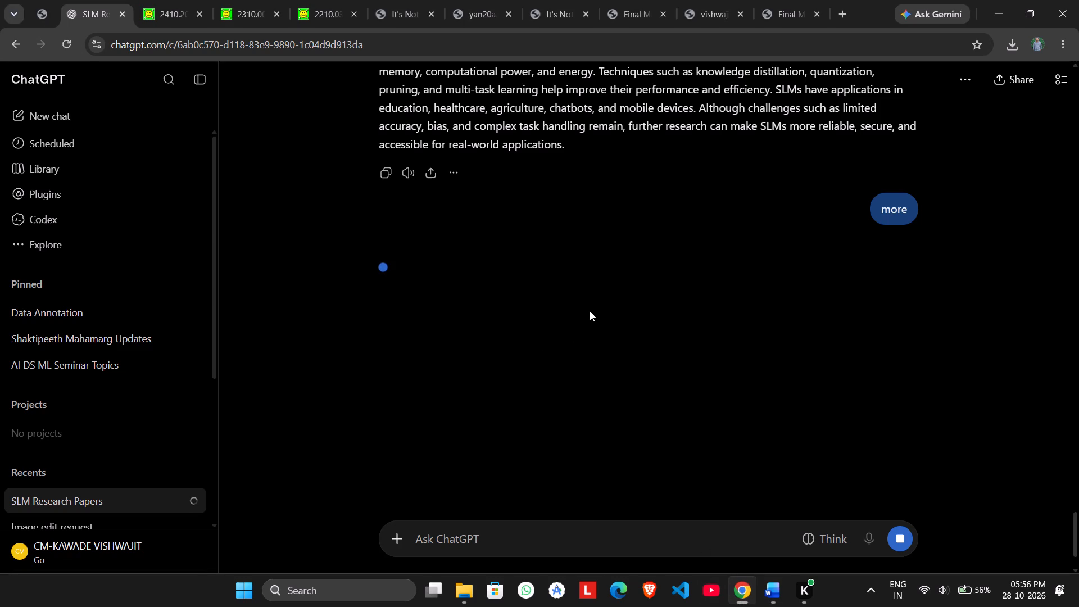
pyautogui.click(774, 0)
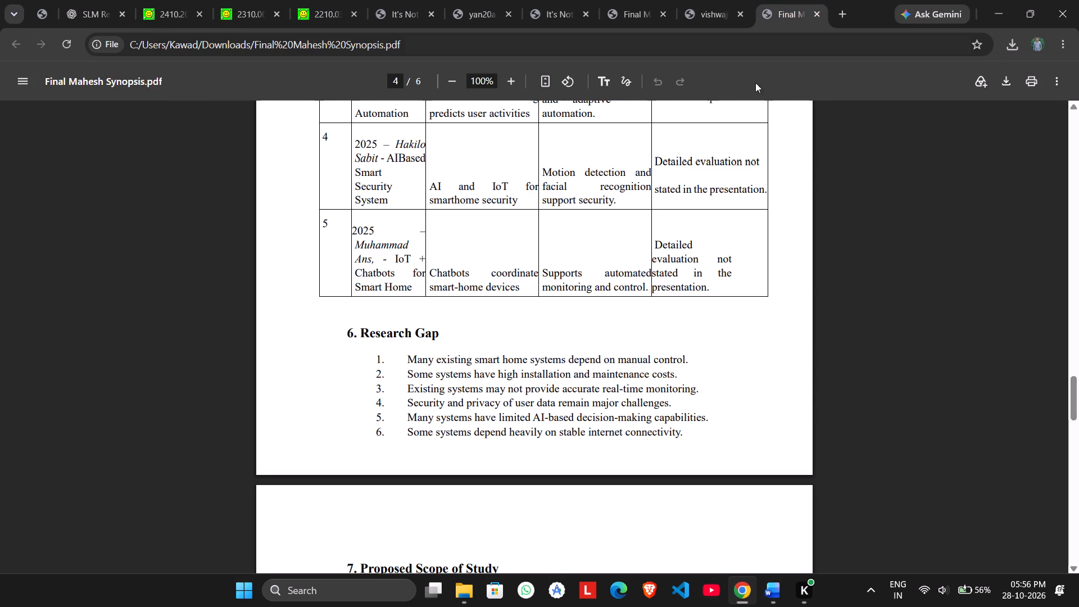
pyautogui.scroll(-11, 368, 380)
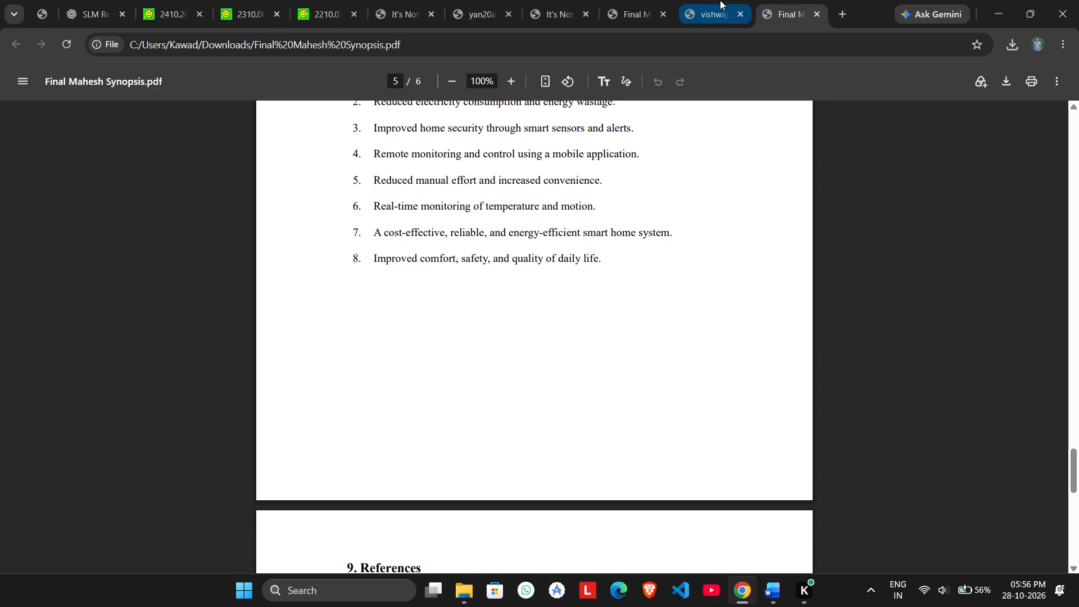
pyautogui.click(720, 0)
pyautogui.scroll(-20, 565, 334)
pyautogui.scroll(-6, 565, 334)
pyautogui.scroll(3, 548, 325)
pyautogui.scroll(-8, 548, 325)
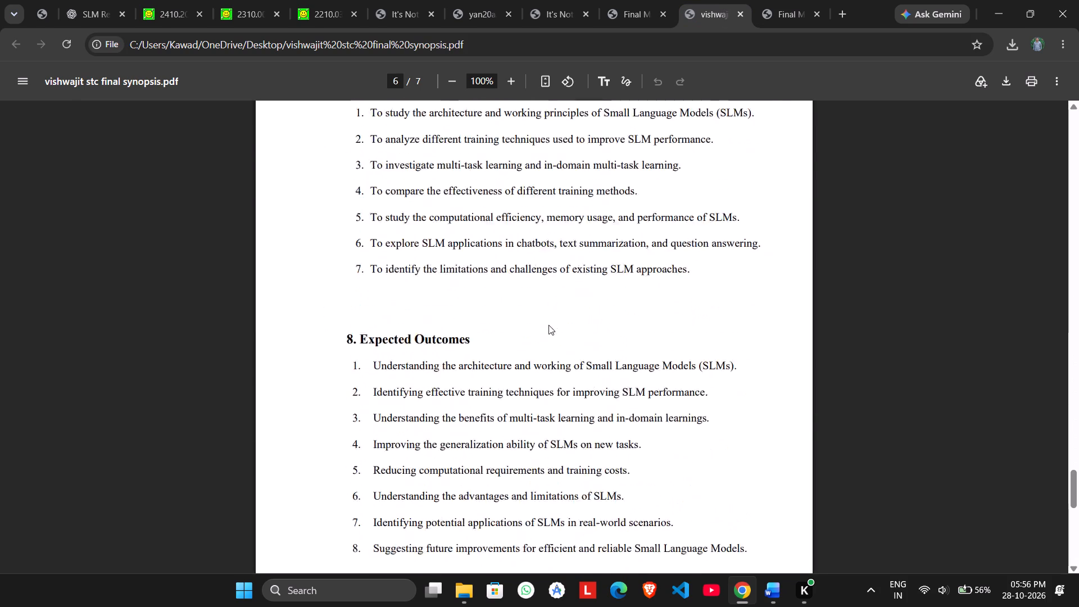
pyautogui.scroll(-4, 548, 325)
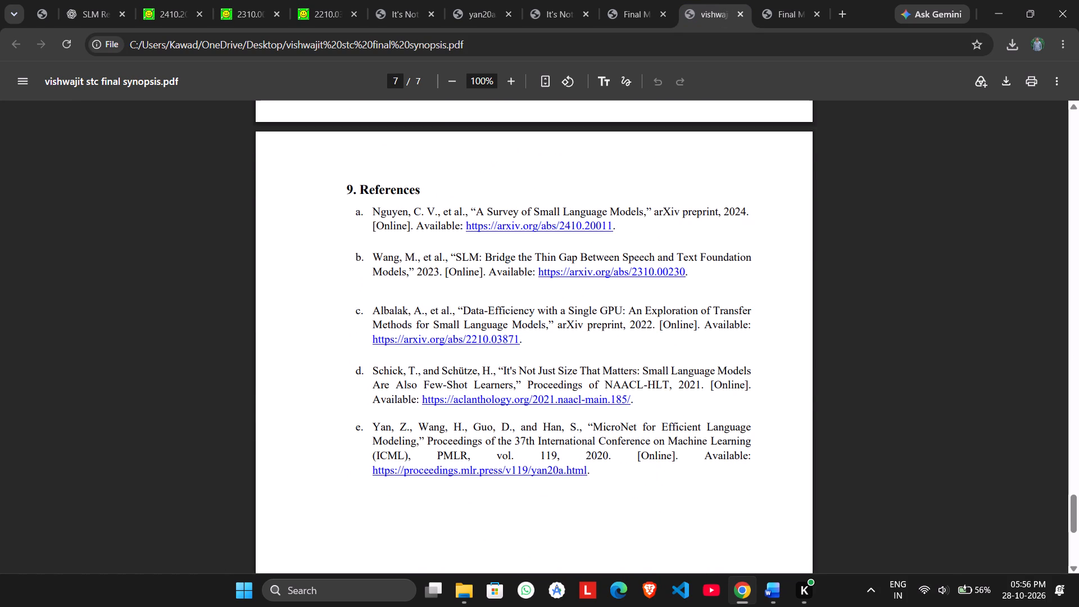
pyautogui.moveTo(373, 205); pyautogui.dragTo(611, 224)
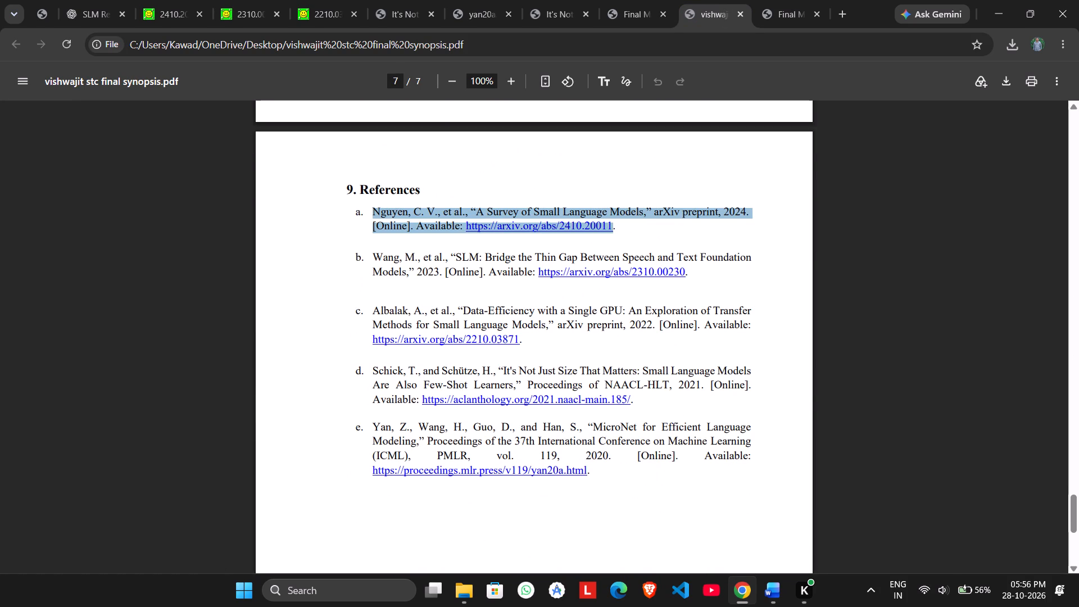
pyautogui.moveTo(611, 224); pyautogui.dragTo(611, 224)
pyautogui.hotkey('ctrl', 'c')
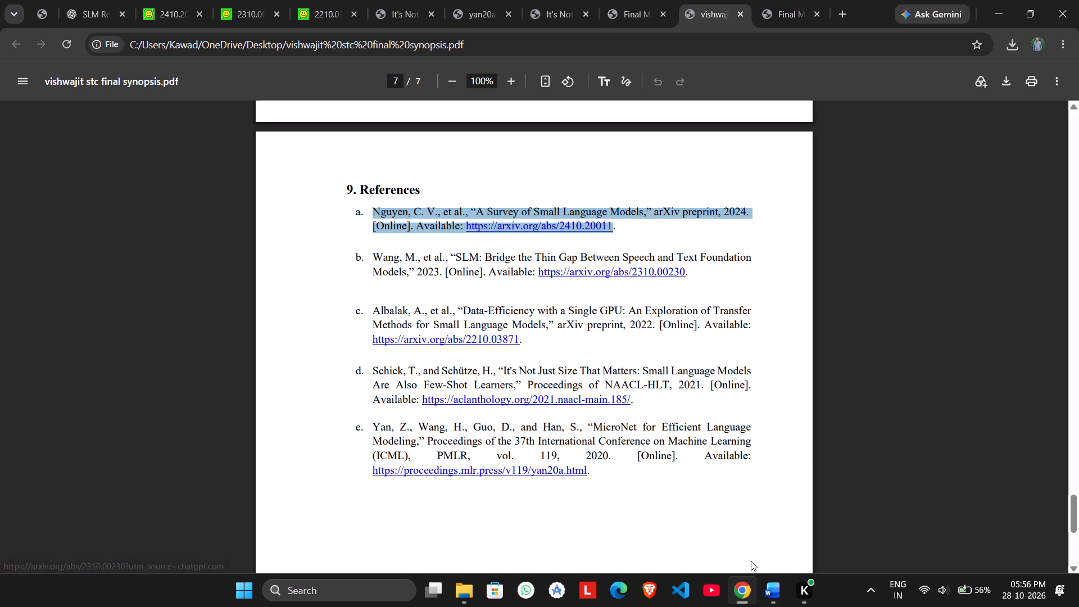
# Replace reference a on the Word report's References page with the copied "A Survey of Small Language Models" entry.
pyautogui.click(770, 588)
pyautogui.scroll(-6, 429, 420)
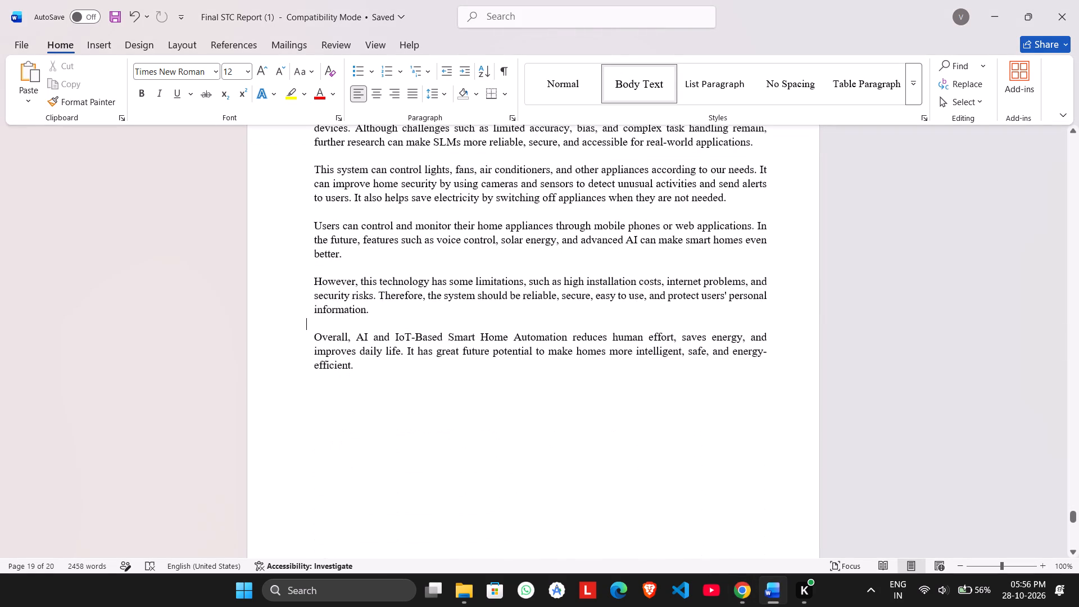
pyautogui.scroll(-14, 429, 420)
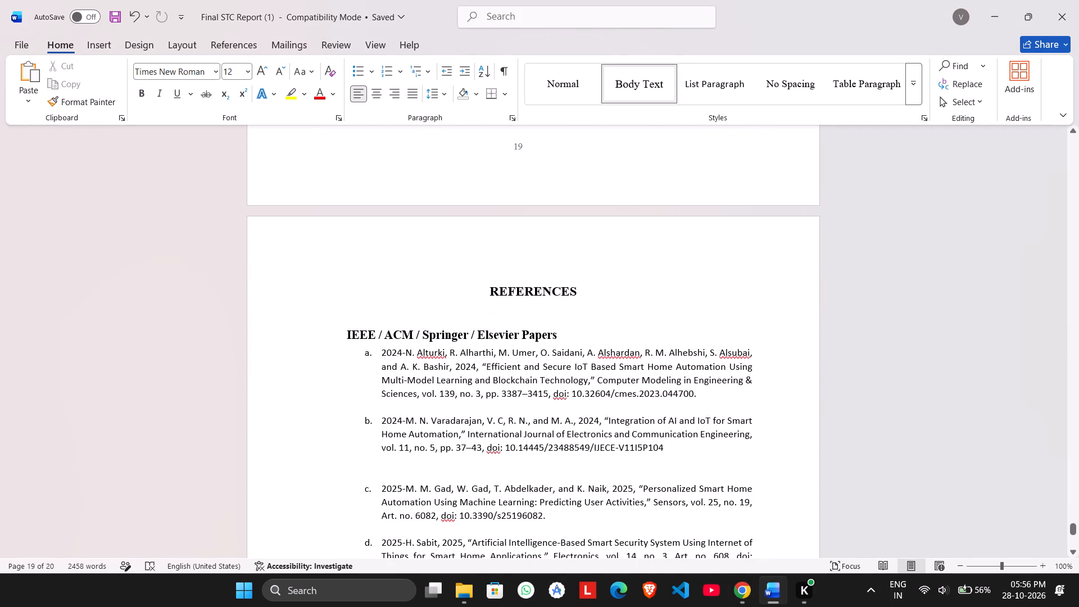
pyautogui.moveTo(381, 351); pyautogui.dragTo(691, 396)
pyautogui.hotkey('ctrl', 'v')
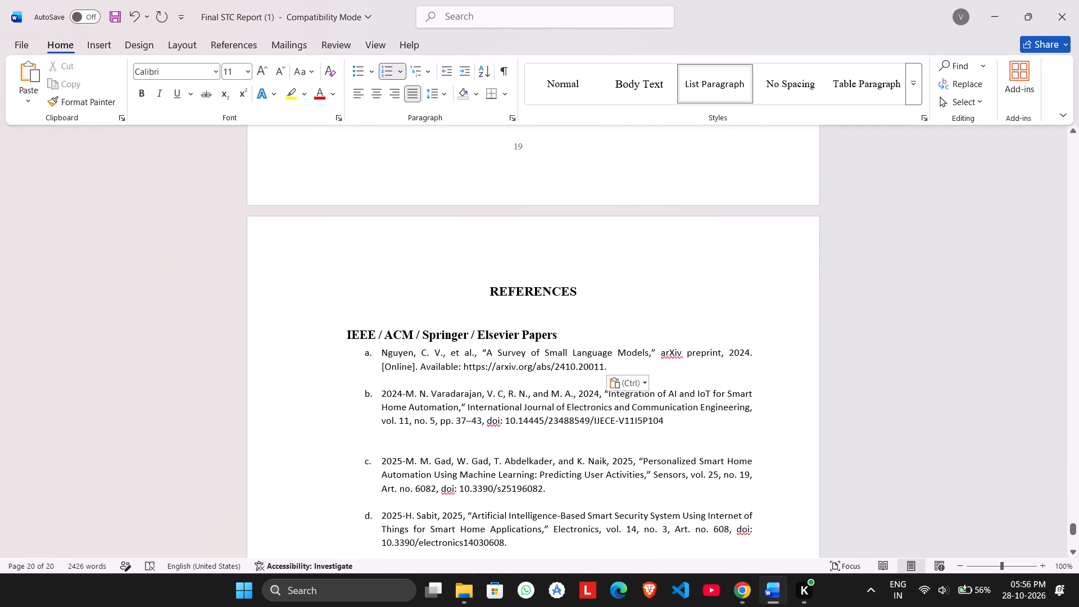
# Replace reference b in Word with the synopsis PDF's entry "SLM: Bridge the Thin Gap Between Speech and Text Foundation Models".
pyautogui.click(733, 595)
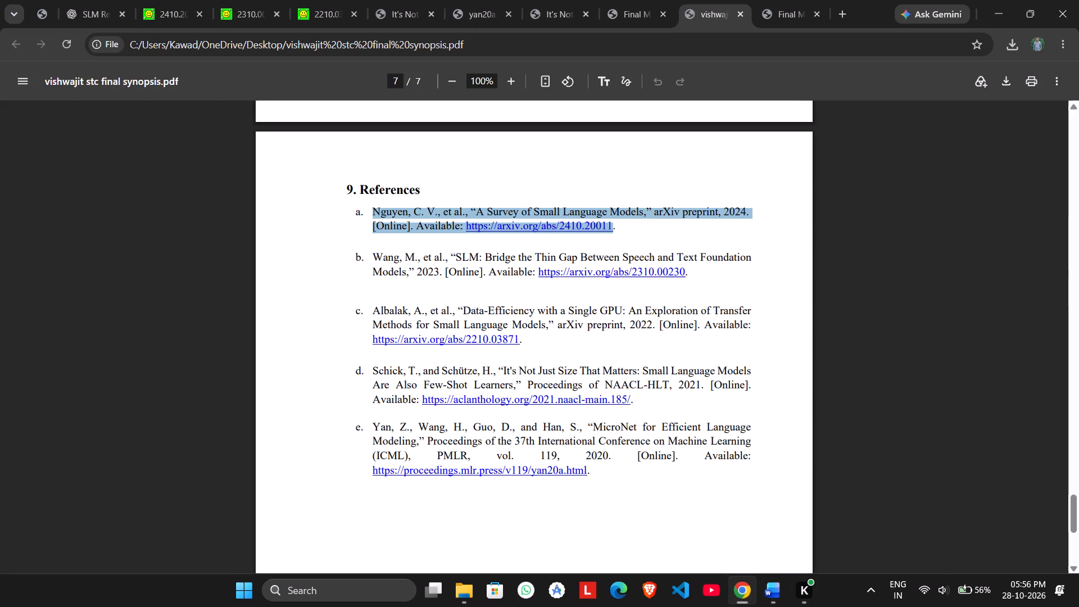
pyautogui.moveTo(374, 254); pyautogui.dragTo(708, 275)
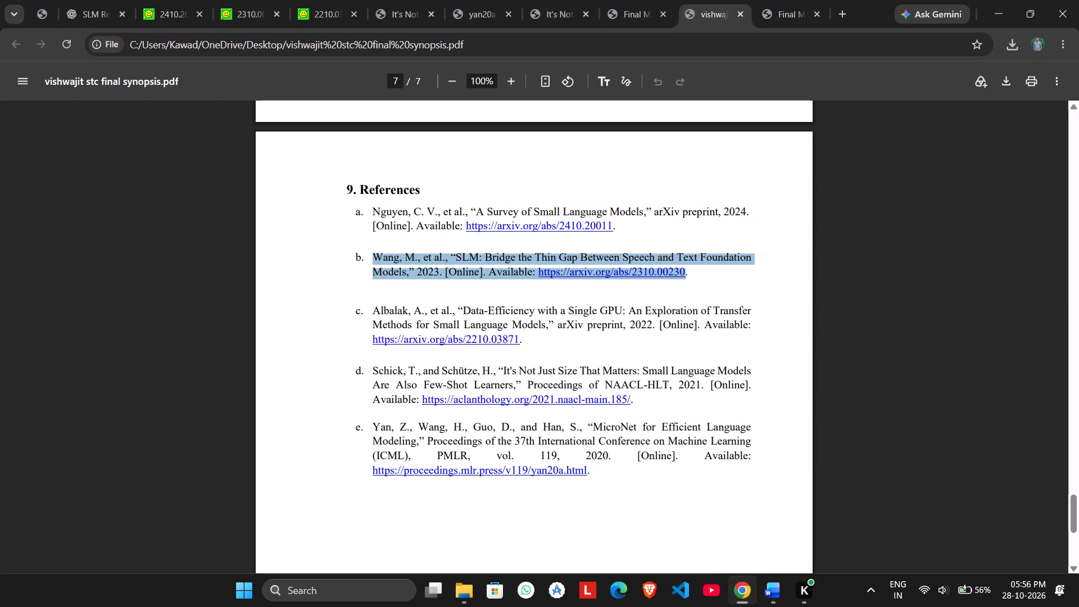
pyautogui.moveTo(708, 275); pyautogui.dragTo(683, 274)
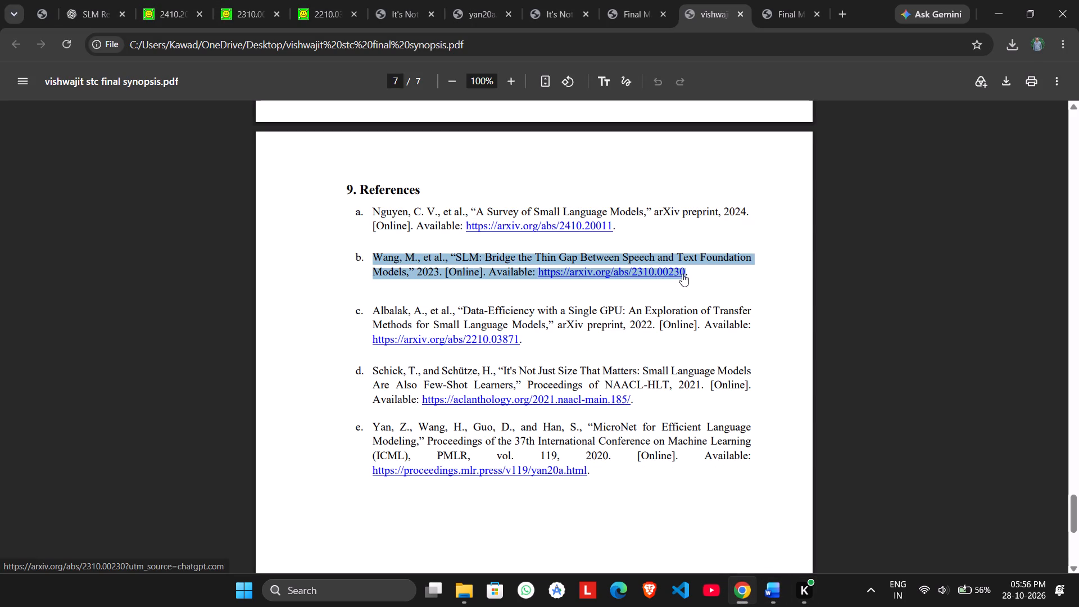
pyautogui.hotkey('ctrl', 'c')
pyautogui.click(779, 589)
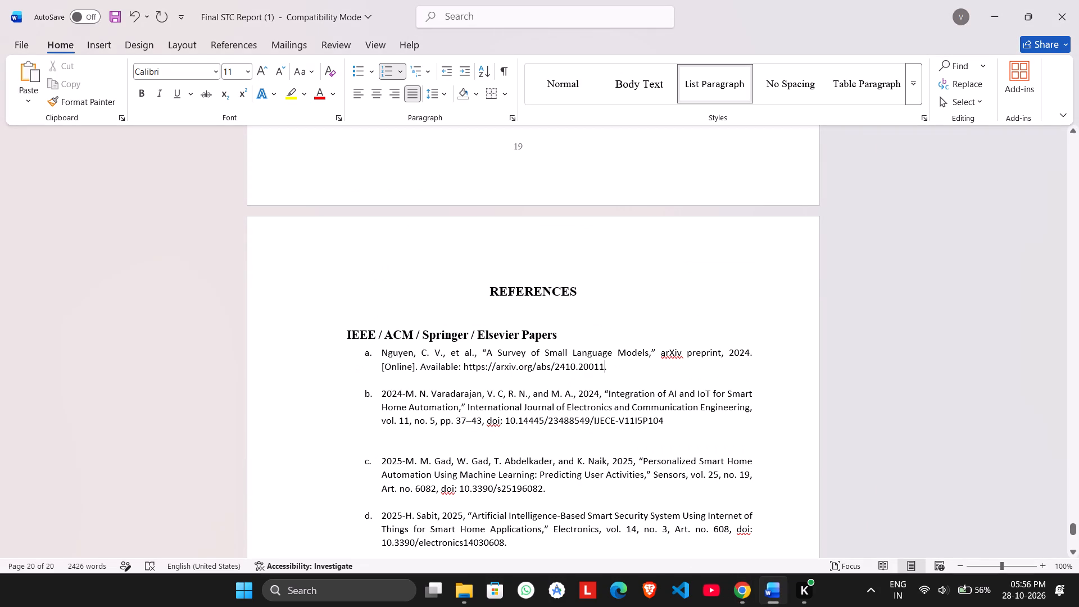
pyautogui.moveTo(380, 390); pyautogui.dragTo(677, 422)
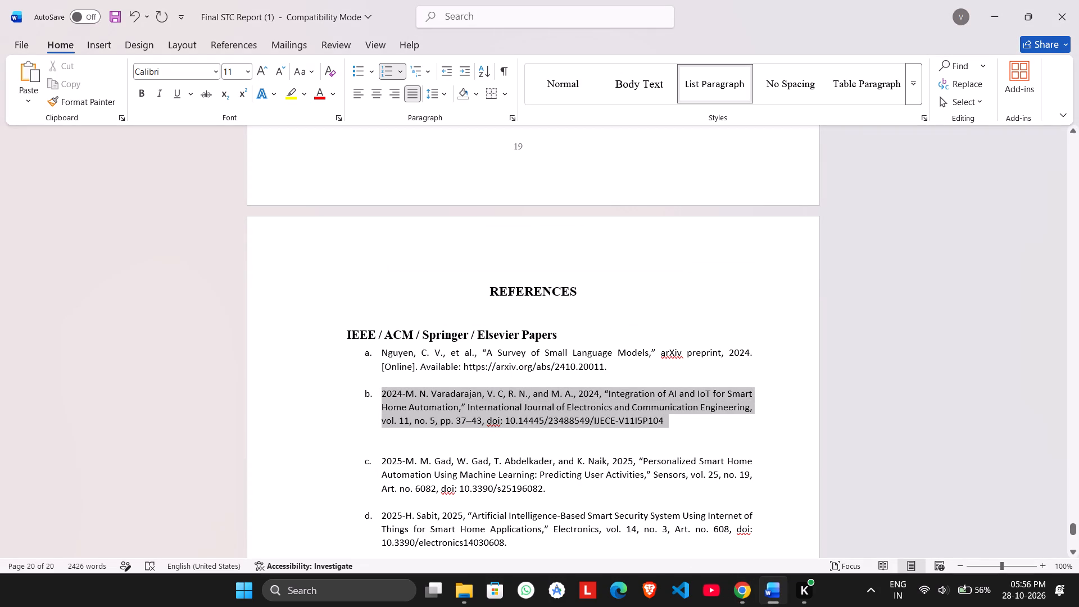
pyautogui.moveTo(677, 422); pyautogui.dragTo(667, 422)
pyautogui.click(667, 423)
pyautogui.press('.')
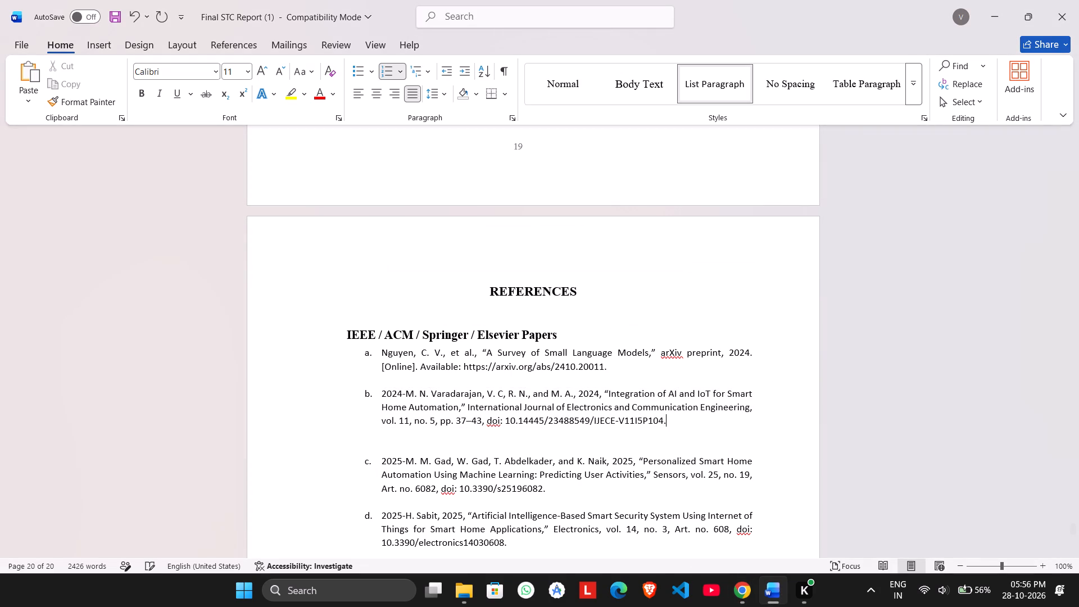
pyautogui.moveTo(663, 419); pyautogui.dragTo(375, 395)
pyautogui.hotkey('ctrl', 'v')
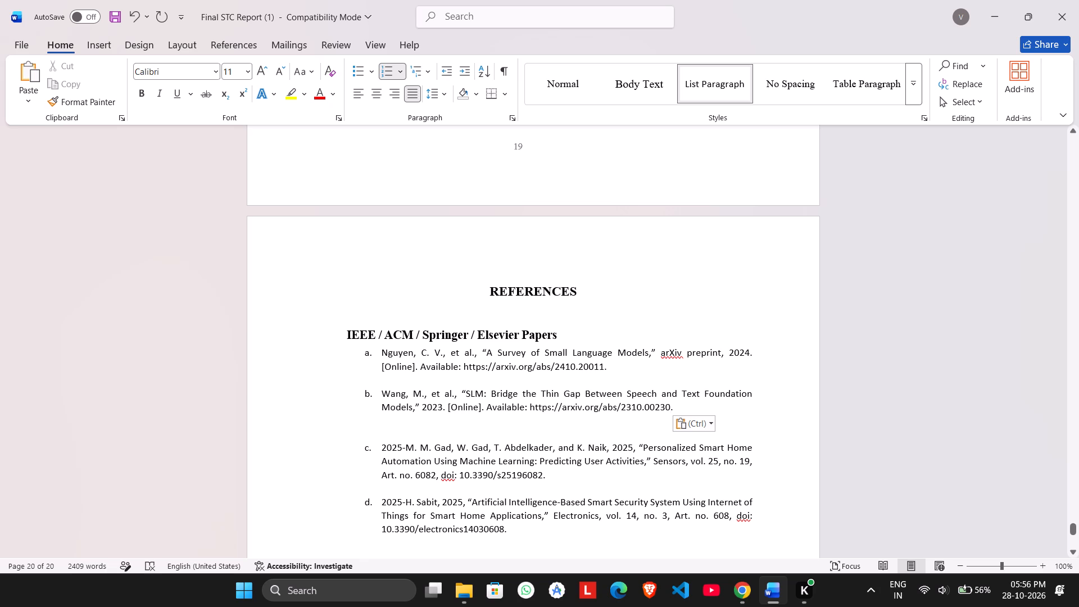
# Remove the extra blank line between references b and c in the Word report.
pyautogui.click(464, 431)
pyautogui.press('BackSpace')
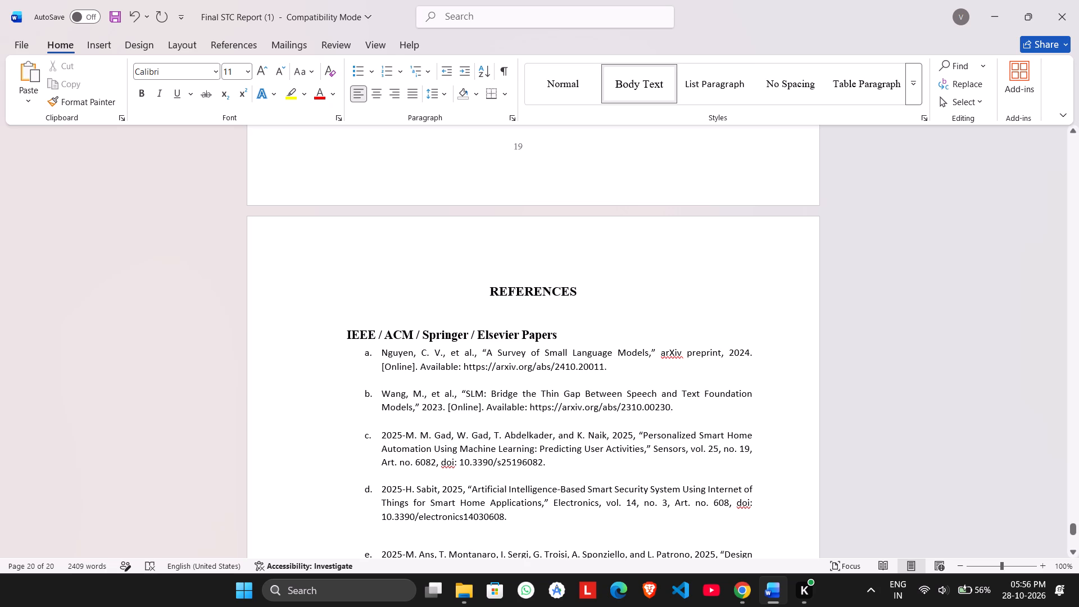
# Replace reference c in Word with the synopsis PDF's "Data-Efficiency with a Single GPU: An Exploration of Transfer Methods for Small Language Models" entry.
pyautogui.scroll(-4, 472, 424)
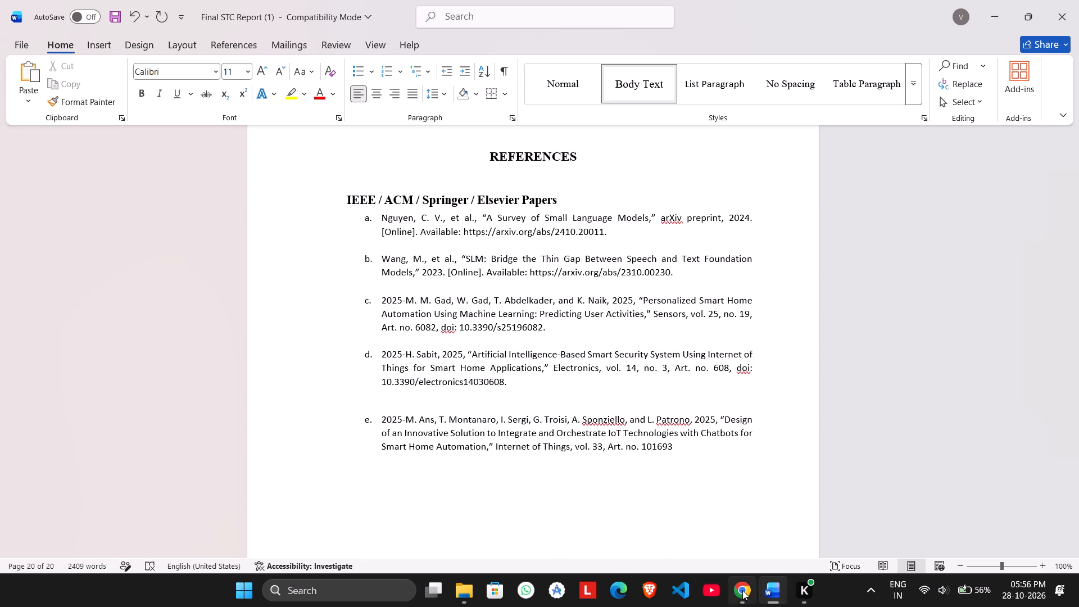
pyautogui.click(741, 590)
pyautogui.moveTo(375, 310); pyautogui.dragTo(398, 322)
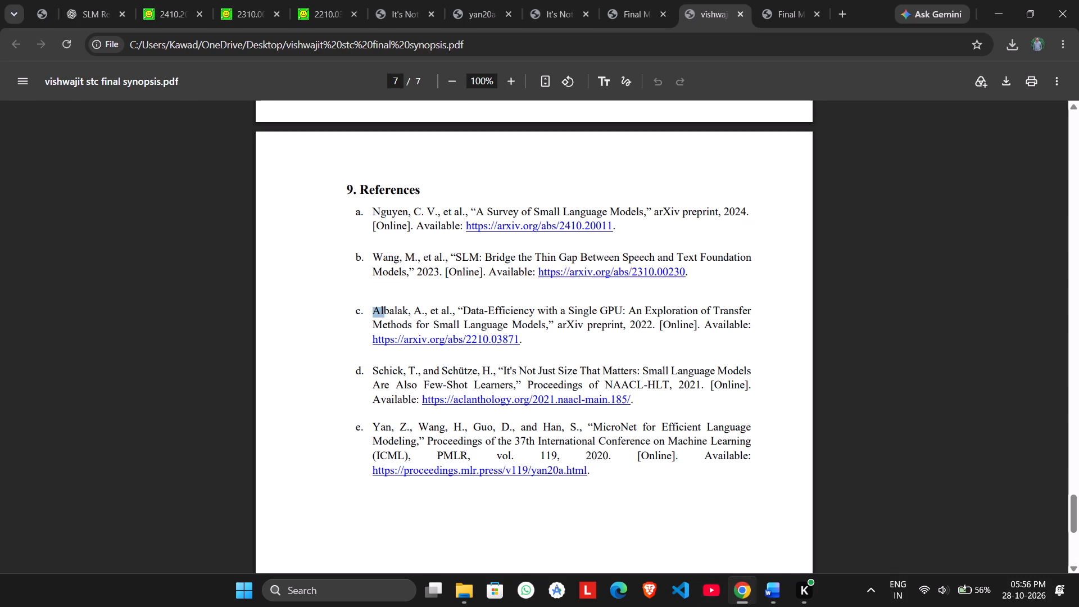
pyautogui.moveTo(398, 322); pyautogui.dragTo(517, 338)
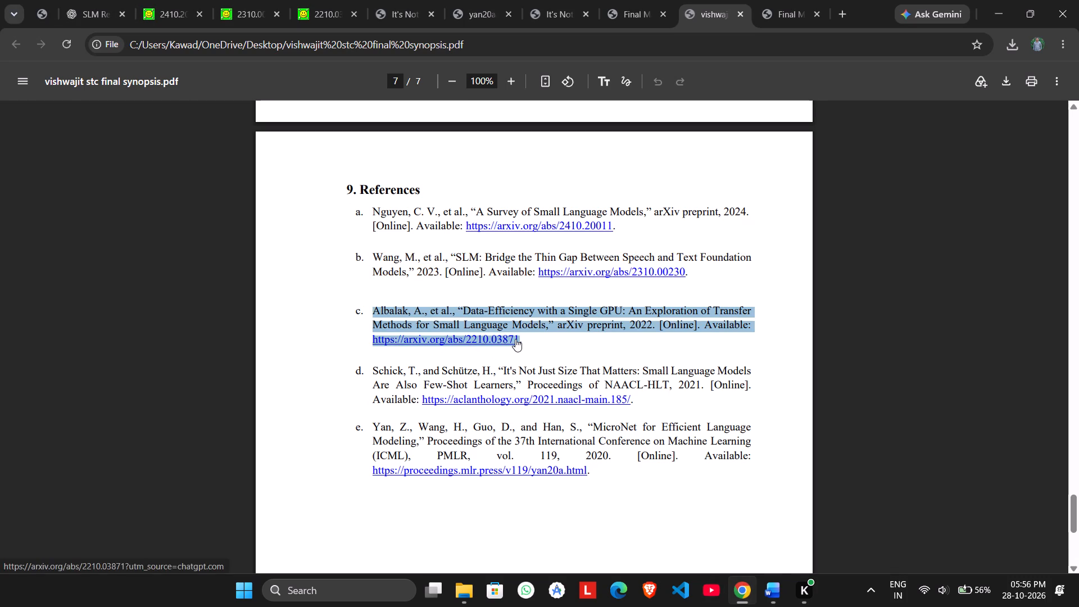
pyautogui.hotkey('ctrl', 'c')
pyautogui.click(768, 590)
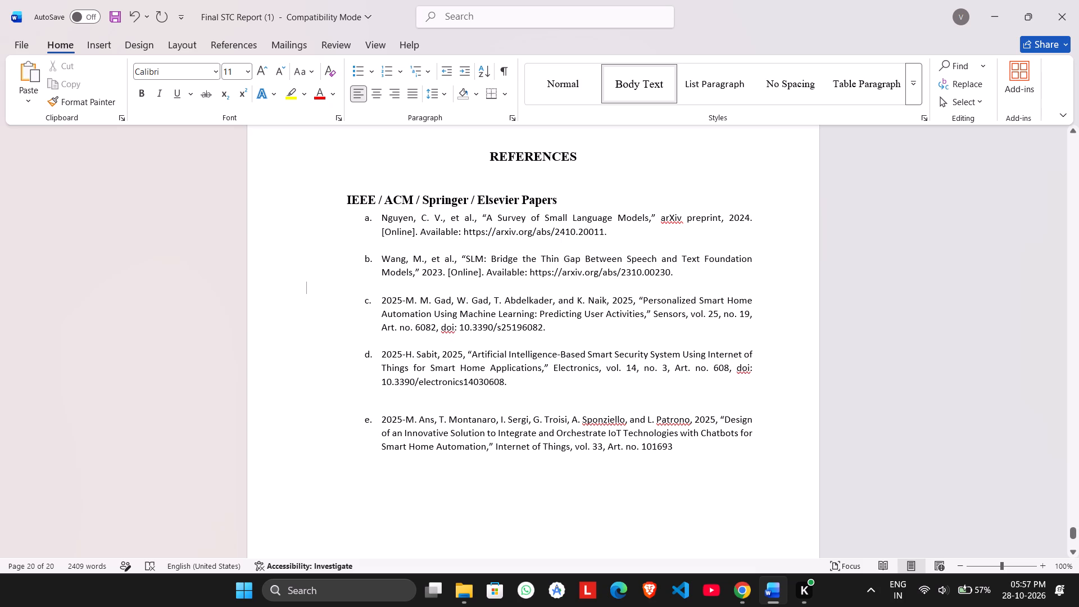
pyautogui.moveTo(382, 298); pyautogui.dragTo(532, 327)
pyautogui.hotkey('ctrl', 'v')
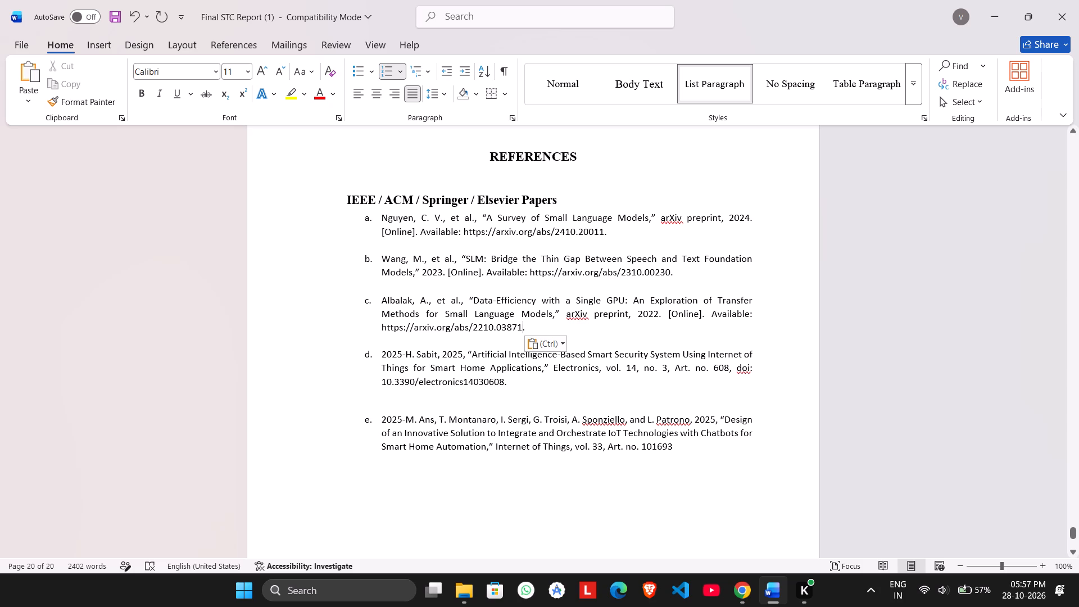
# Replace reference d in Word with the synopsis PDF's "It's Not Just Size That Matters: Small Language Models Are Also Few-Shot Learners" entry.
pyautogui.click(731, 587)
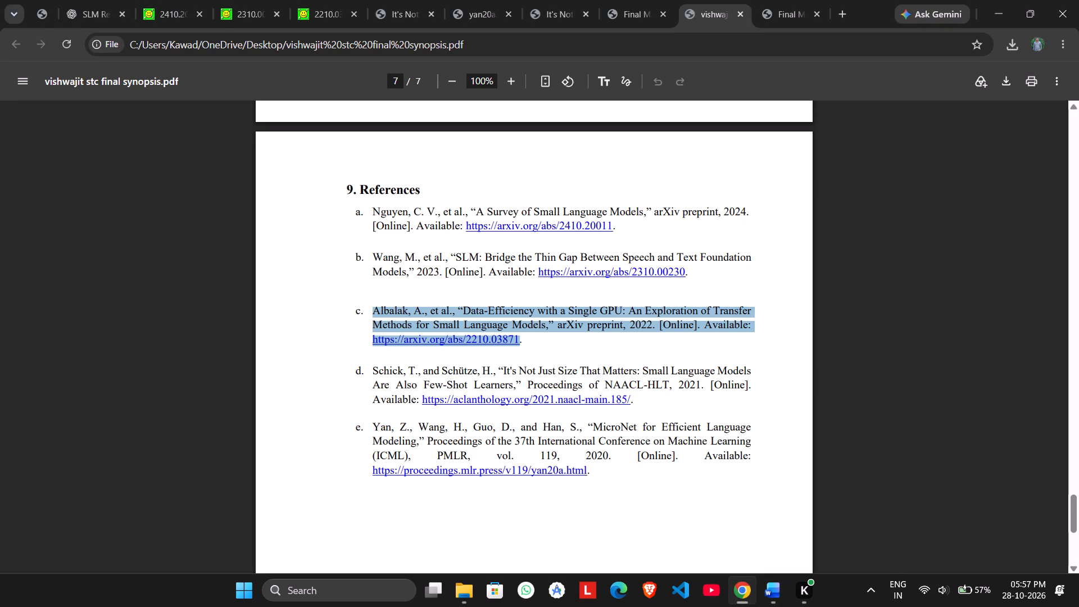
pyautogui.moveTo(374, 370); pyautogui.dragTo(616, 397)
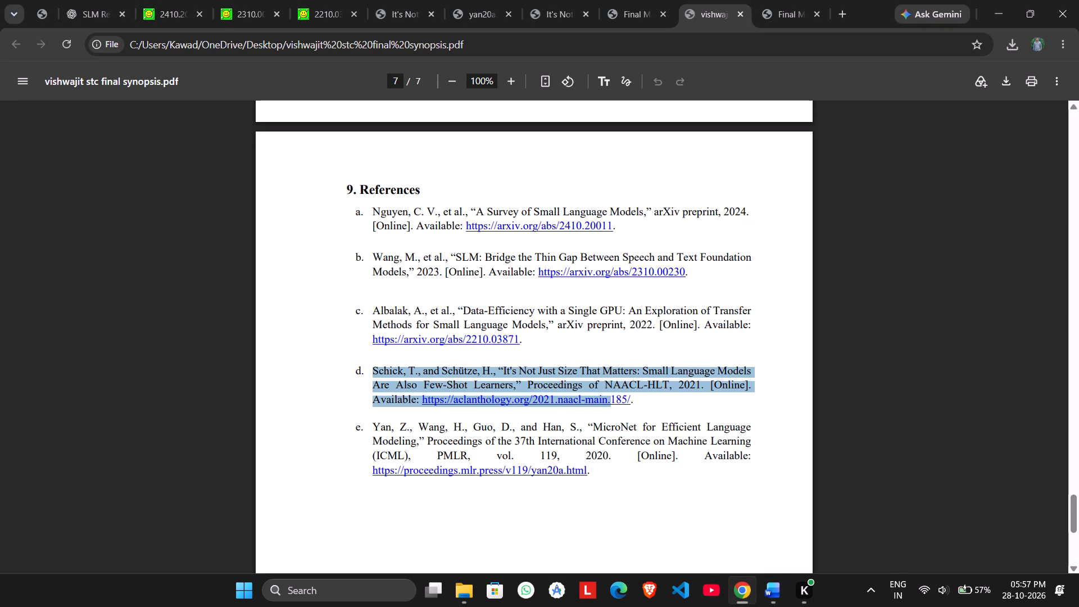
pyautogui.moveTo(616, 397); pyautogui.dragTo(629, 395)
pyautogui.hotkey('ctrl', 'c')
pyautogui.click(783, 590)
pyautogui.click(776, 583)
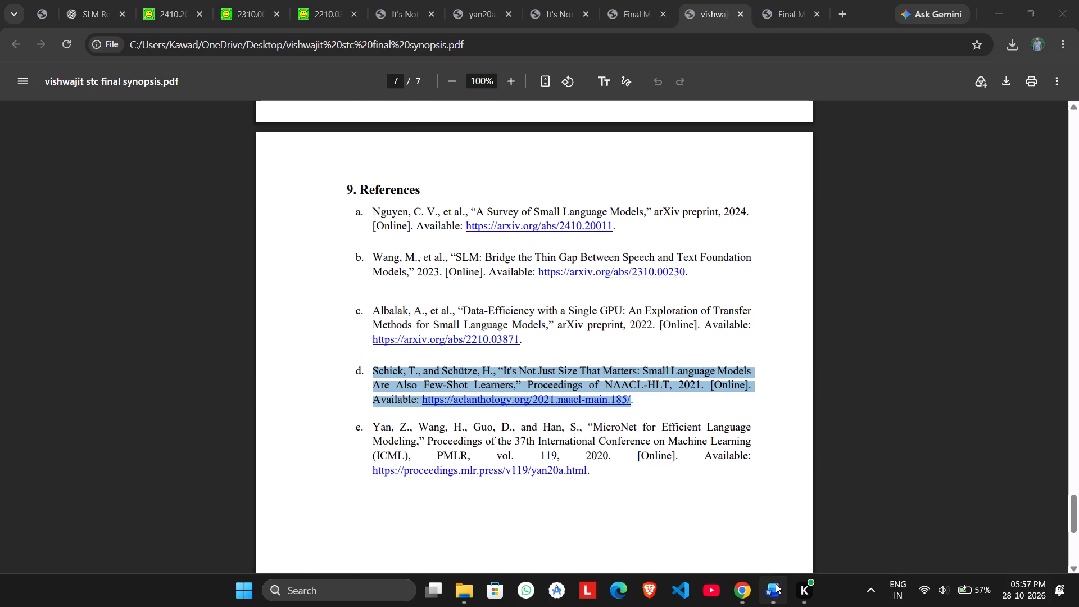
pyautogui.moveTo(382, 353); pyautogui.dragTo(410, 369)
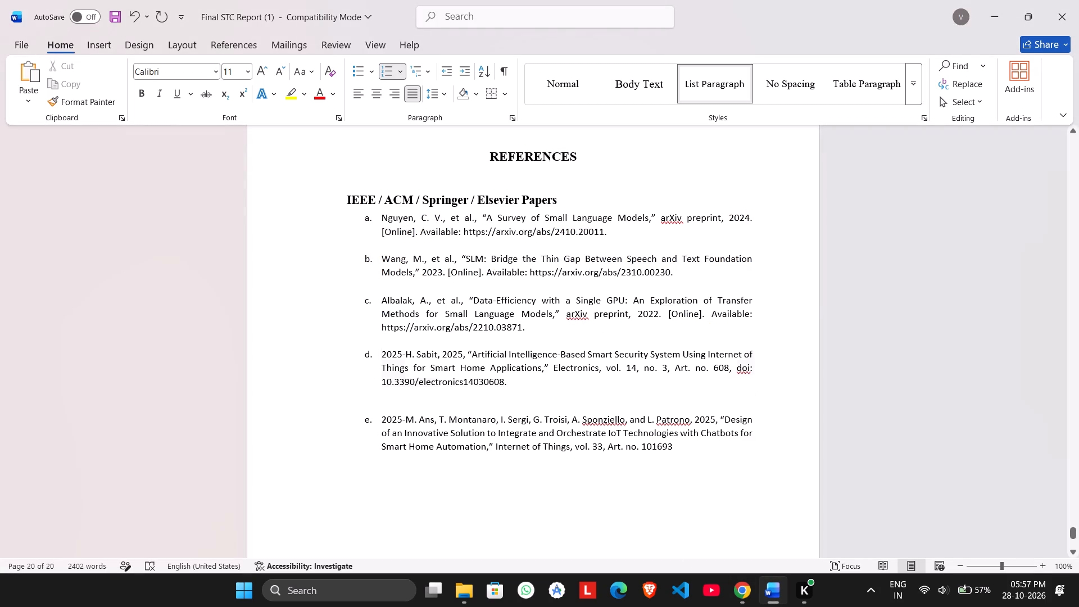
pyautogui.moveTo(410, 369); pyautogui.dragTo(503, 379)
pyautogui.hotkey('ctrl', 'v')
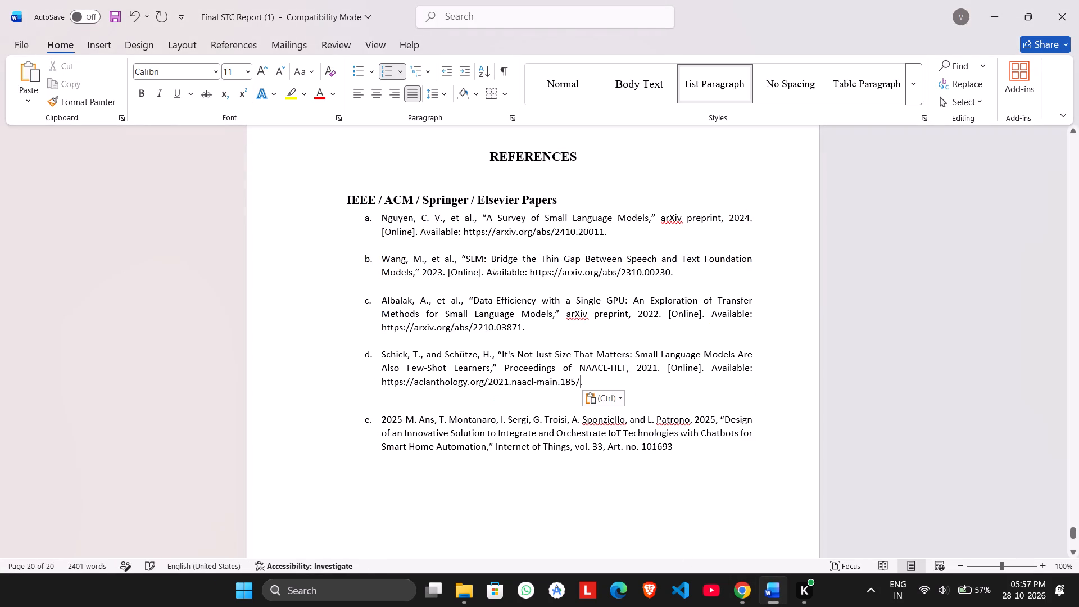
# Replace reference e in Word with the synopsis PDF's "MicroNet for Efficient Language Modeling" entry, keeping the lettered list formatting.
pyautogui.click(747, 586)
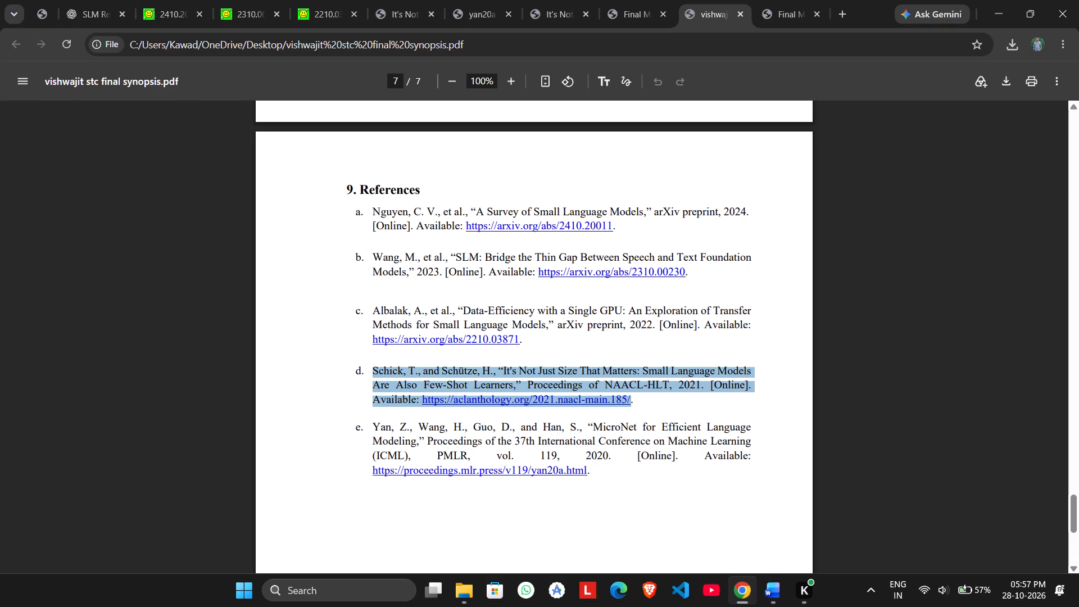
pyautogui.moveTo(372, 425); pyautogui.dragTo(585, 471)
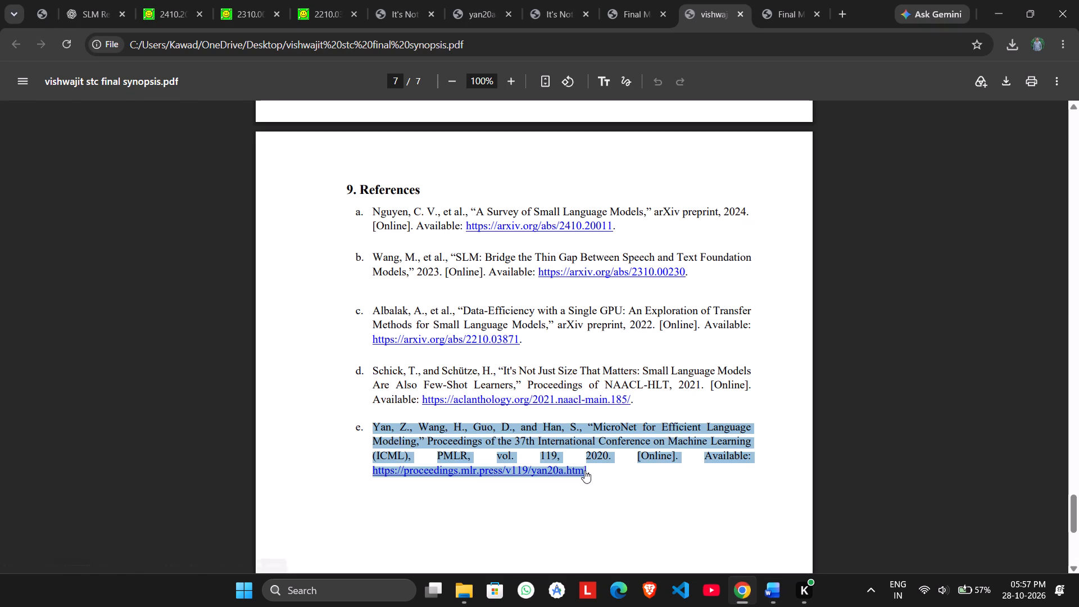
pyautogui.hotkey('ctrl', 'c')
pyautogui.click(810, 484)
pyautogui.click(778, 594)
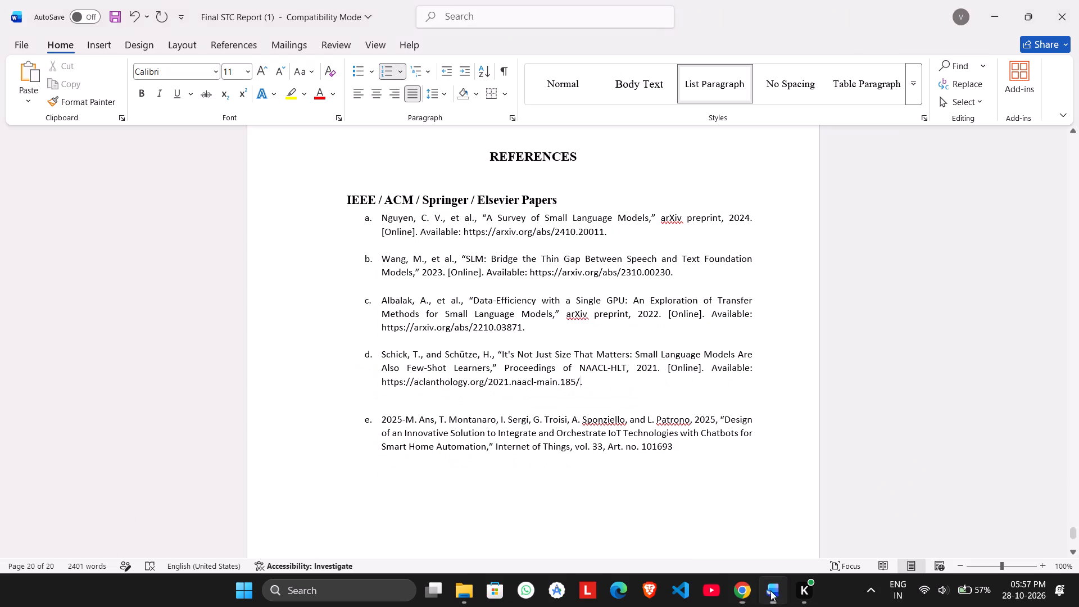
pyautogui.moveTo(382, 417); pyautogui.dragTo(531, 448)
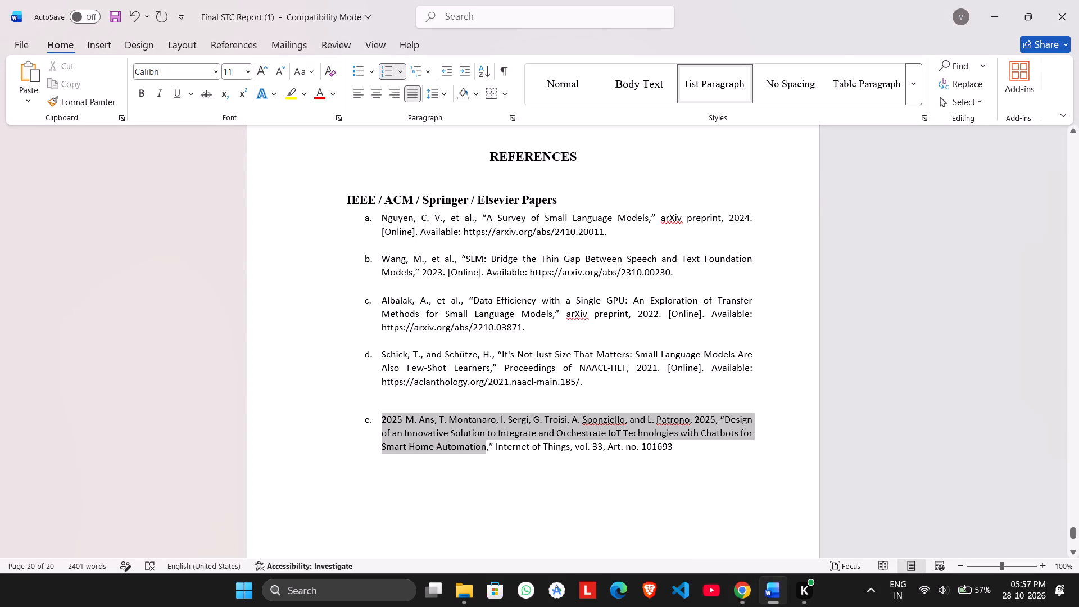
pyautogui.moveTo(531, 448); pyautogui.dragTo(669, 448)
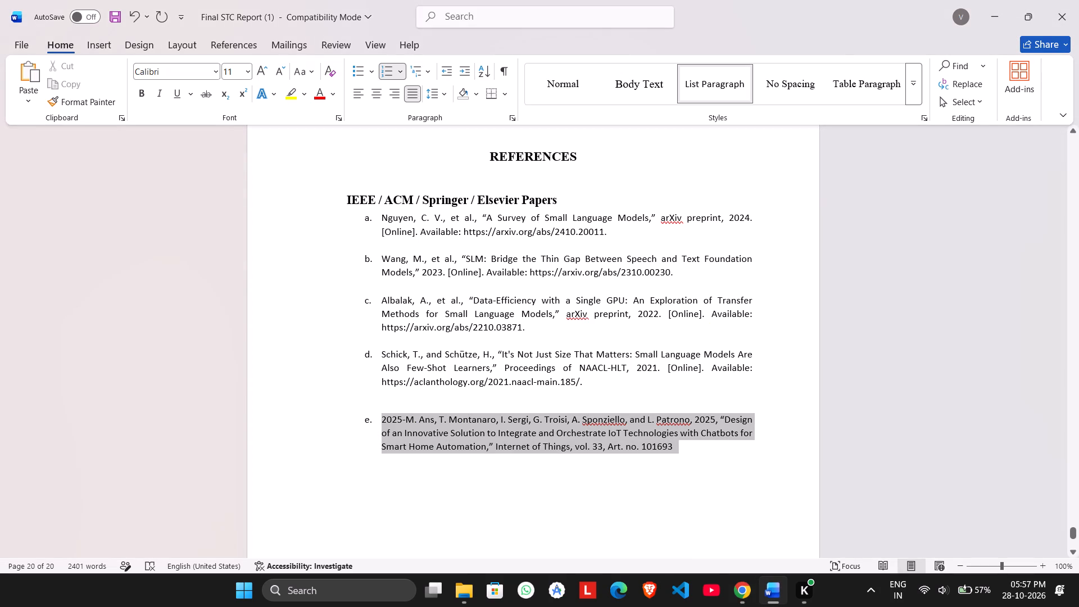
pyautogui.moveTo(669, 448); pyautogui.dragTo(667, 448)
pyautogui.hotkey('ctrl', 'v')
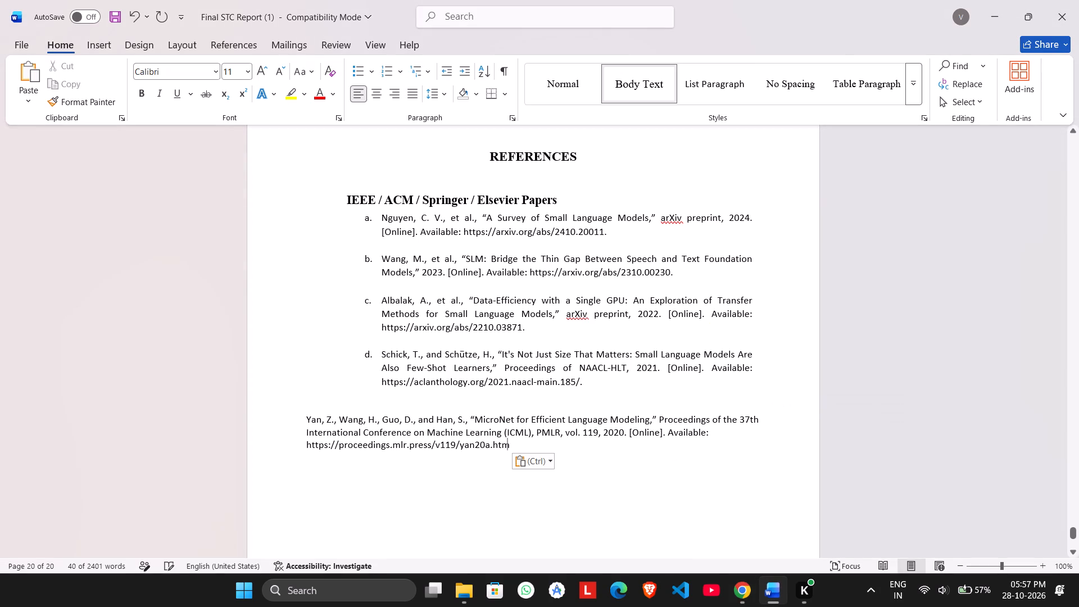
pyautogui.hotkey('ctrl', 'z')
pyautogui.click(675, 449)
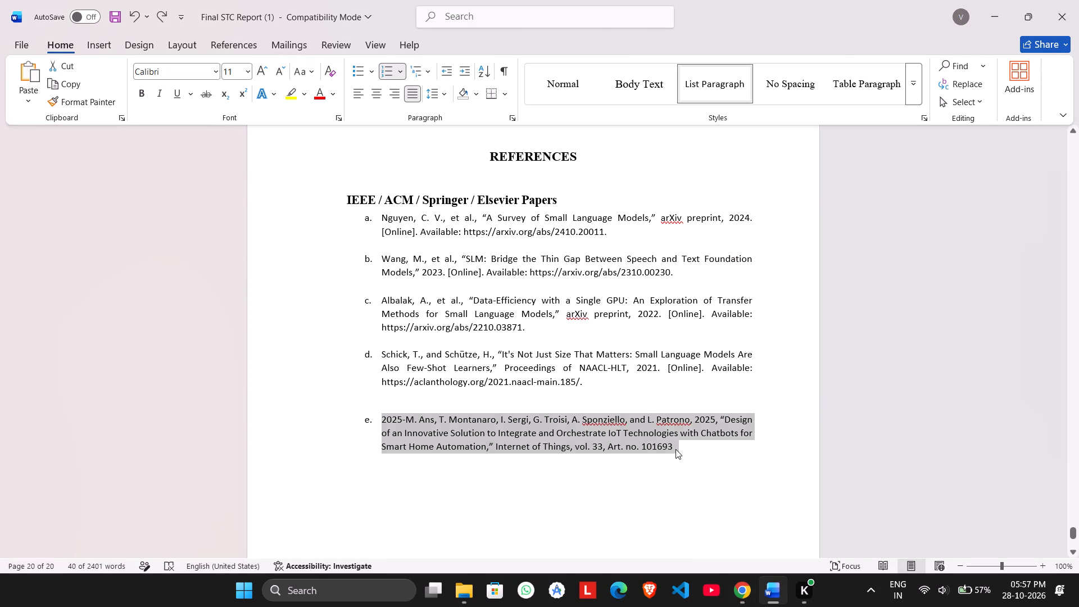
pyautogui.press('.')
pyautogui.press('Left')
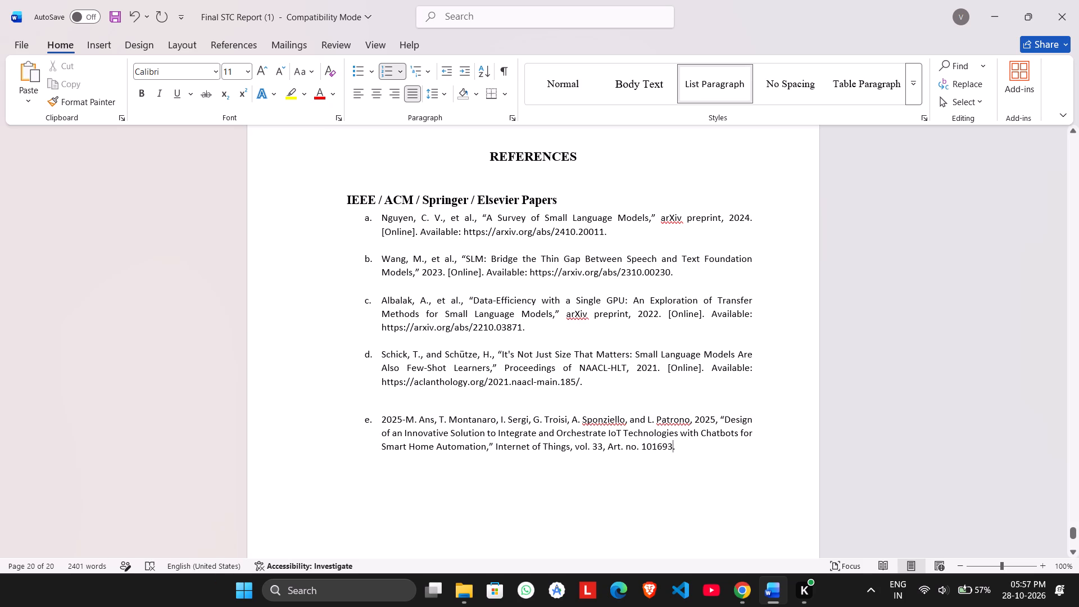
pyautogui.moveTo(671, 447); pyautogui.dragTo(384, 419)
pyautogui.hotkey('ctrl', 'v')
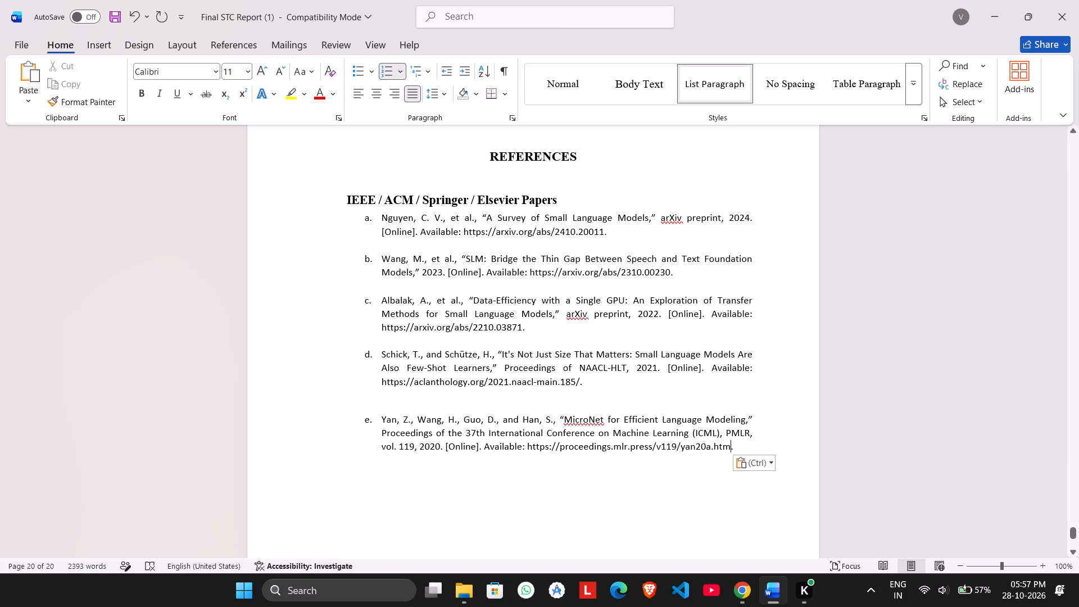
# Replace the blank line between references d and e with a new unnumbered one.
pyautogui.click(432, 397)
pyautogui.press('BackSpace')
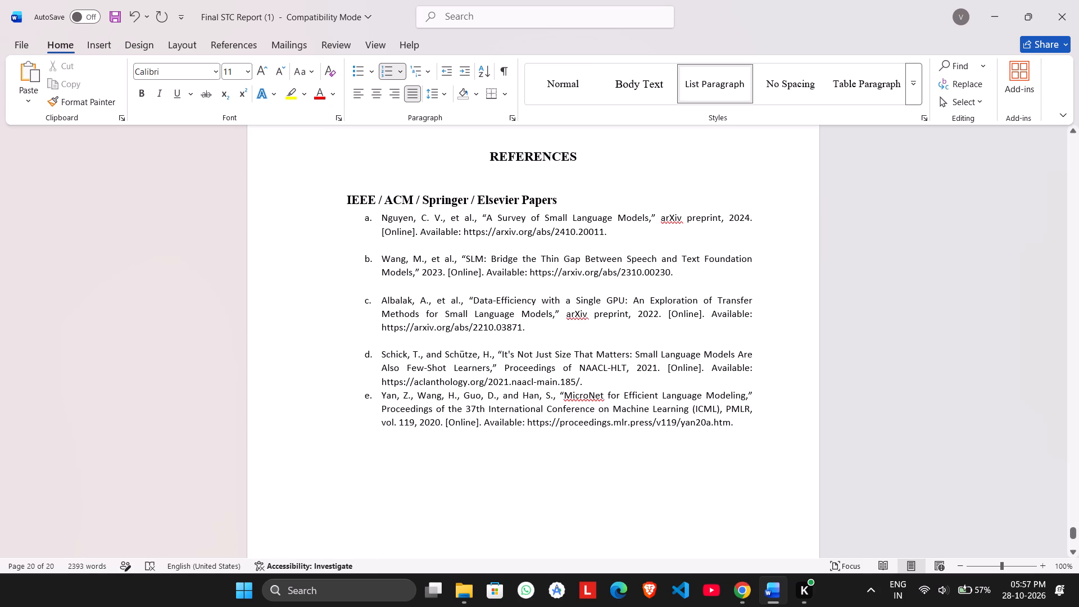
pyautogui.press('Return')
pyautogui.press('BackSpace')
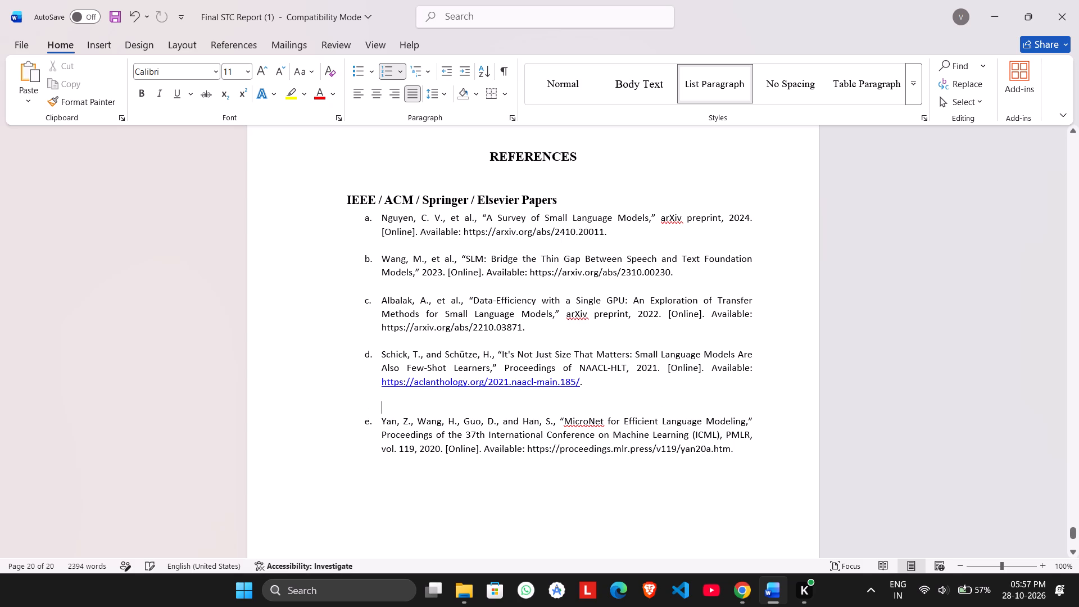
# Set the font of references a to e to Times New Roman.
pyautogui.moveTo(738, 452); pyautogui.dragTo(502, 309)
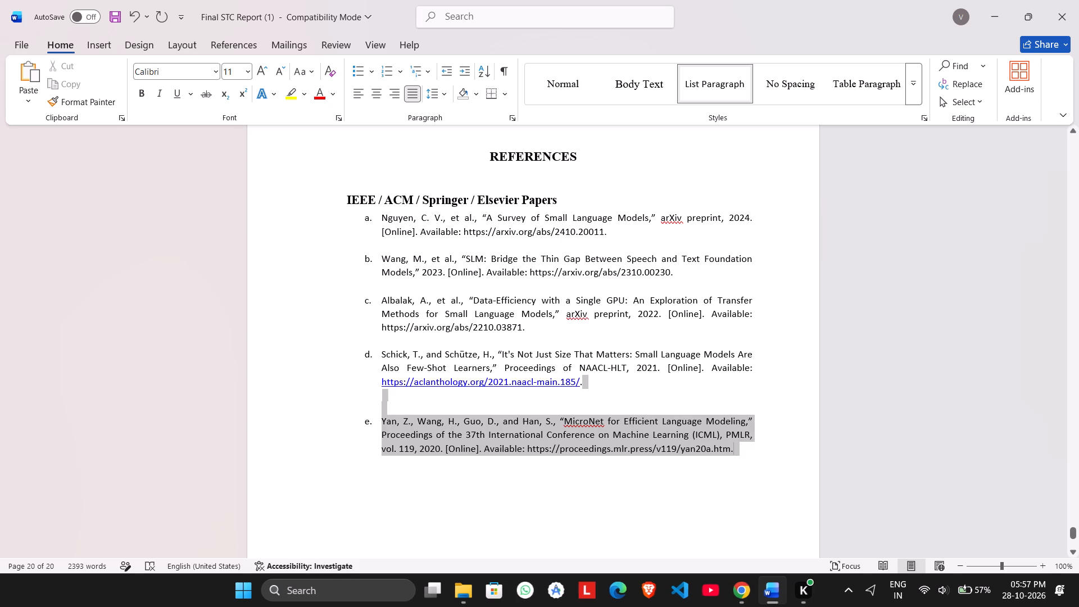
pyautogui.moveTo(502, 309); pyautogui.dragTo(388, 220)
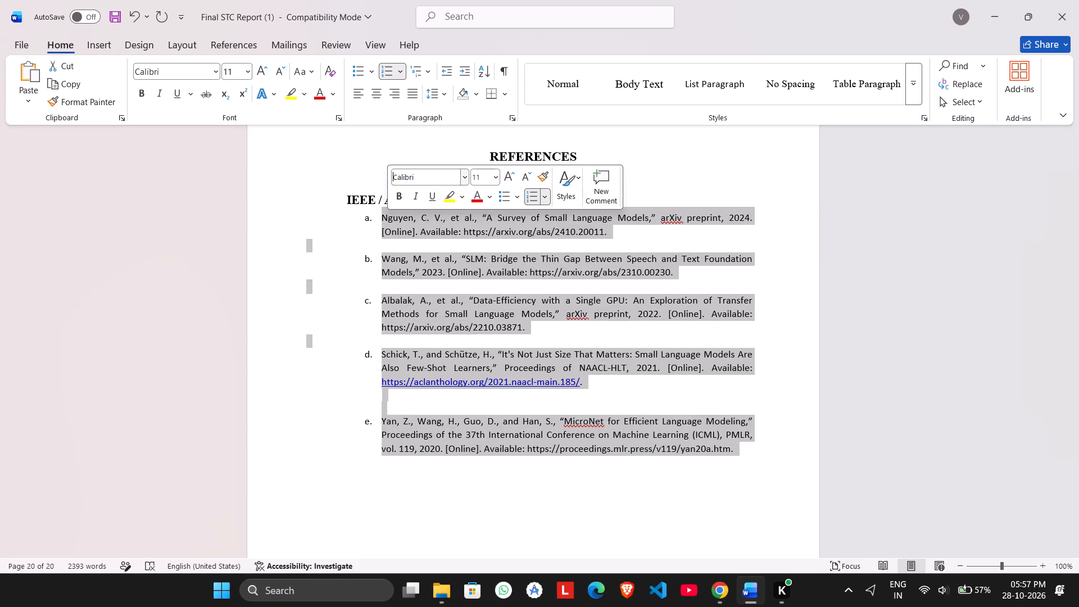
pyautogui.click(421, 179)
pyautogui.write('ti')
pyautogui.press('Return')
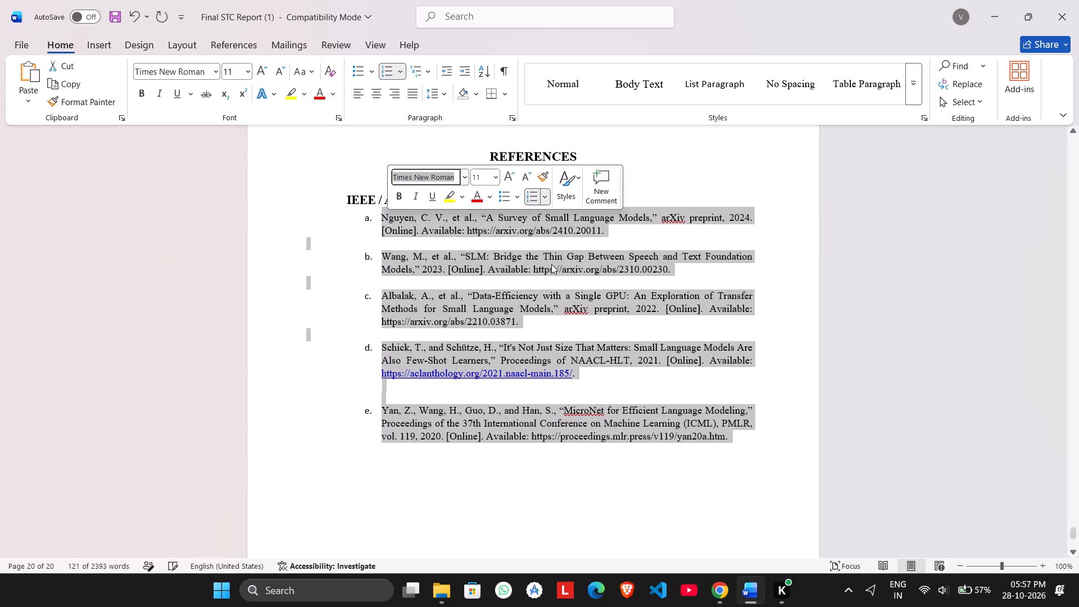
pyautogui.click(837, 244)
pyautogui.scroll(12, 534, 286)
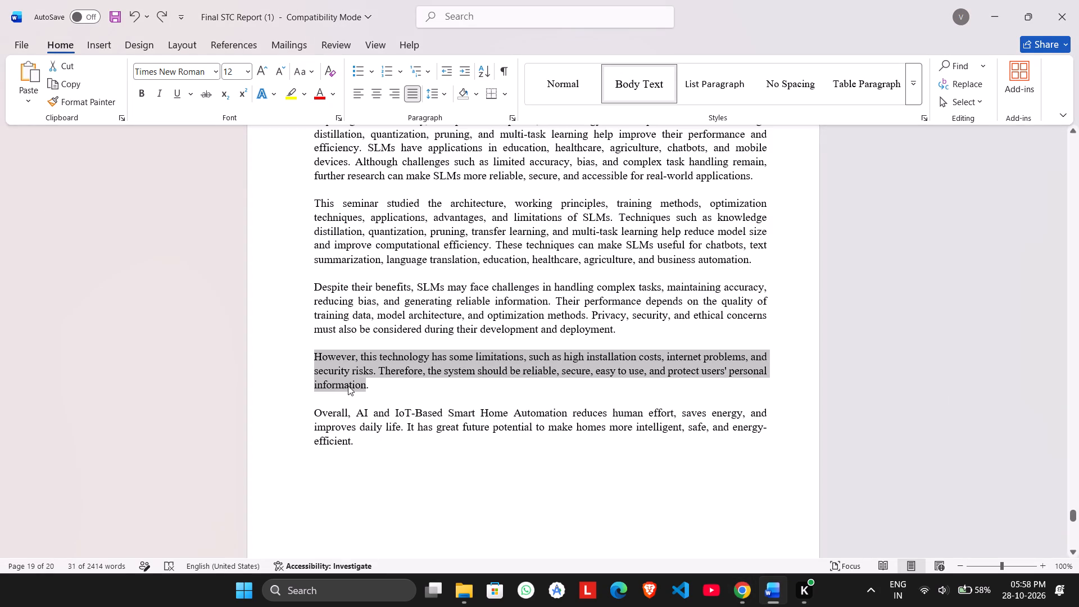
pyautogui.hotkey('ctrl', 'v')
# Delete the "Overall, AI and IoT-Based Smart Home Automation" paragraph from the end of the Conclusion.
pyautogui.moveTo(366, 470); pyautogui.dragTo(339, 466)
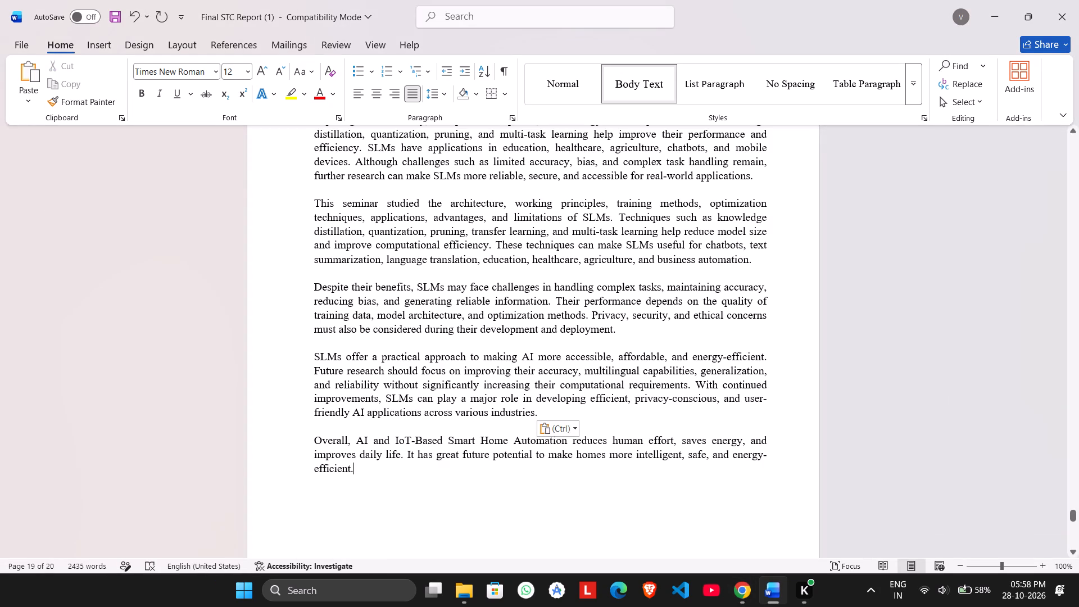
pyautogui.moveTo(339, 466); pyautogui.dragTo(323, 442)
pyautogui.press('BackSpace')
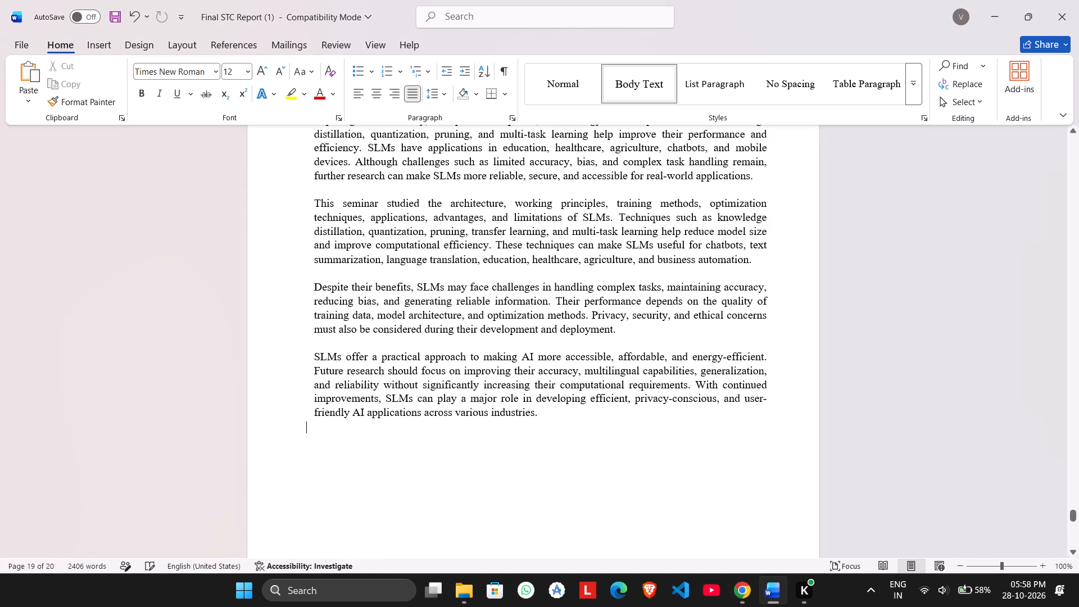
pyautogui.scroll(-15, 699, 425)
pyautogui.scroll(15, 671, 414)
# Save the changes to the report document.
pyautogui.hotkey('ctrl', 's')
pyautogui.hotkey('ctrl', 's')
pyautogui.hotkey('ctrl', 's')
pyautogui.hotkey('ctrl', 's')
pyautogui.hotkey('ctrl', 's')
pyautogui.hotkey('ctrl', 's')
pyautogui.hotkey('ctrl', 's')
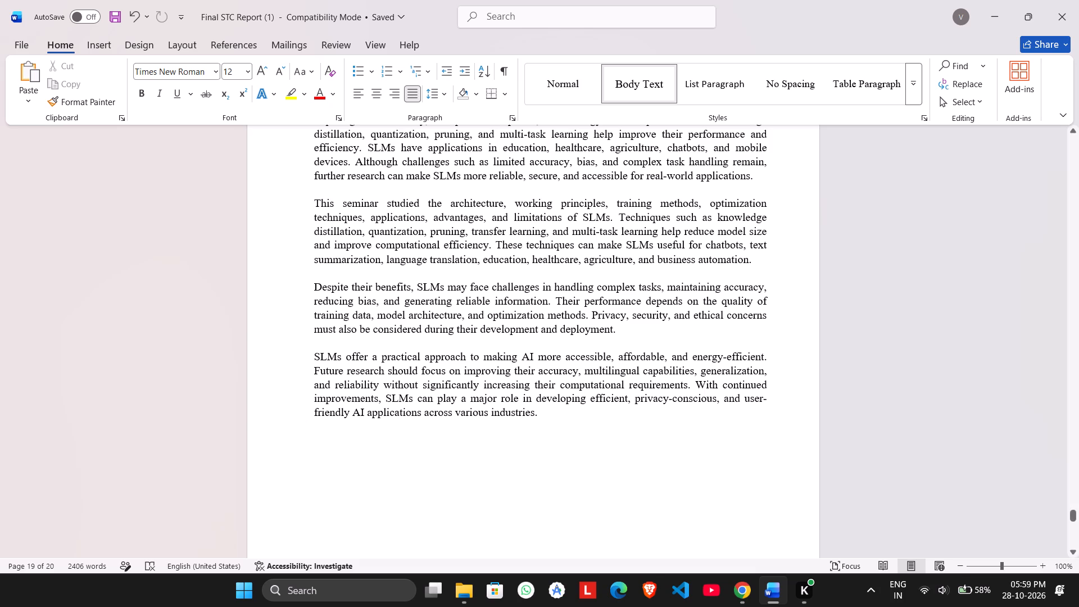
# Save the report to the Desktop as a Word document named "vishwajit stc report", accepting the upgrade to the newest file format.
pyautogui.click(29, 51)
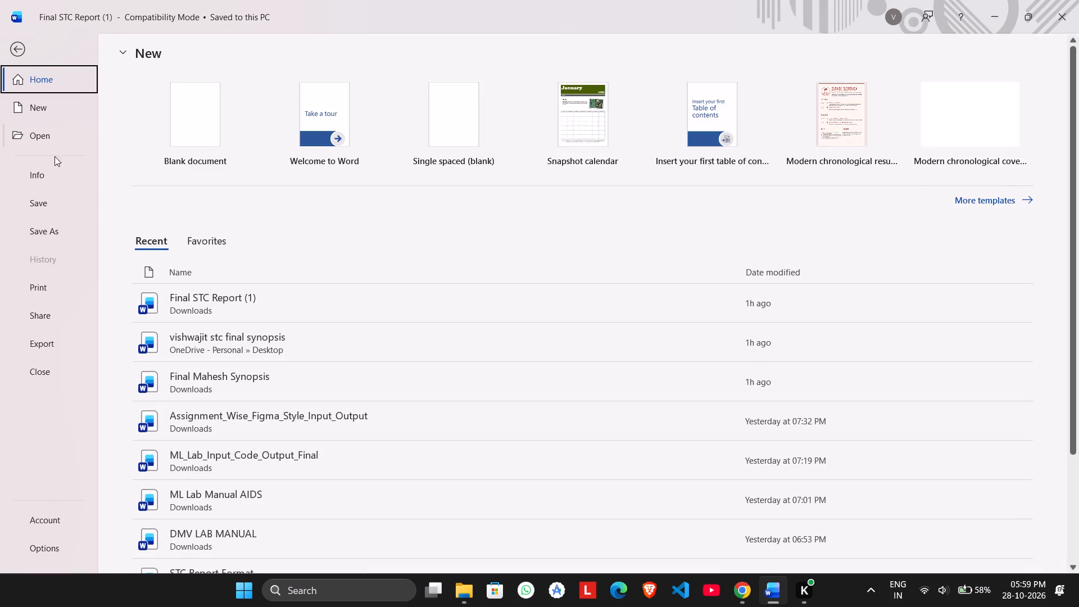
pyautogui.click(44, 232)
pyautogui.click(180, 372)
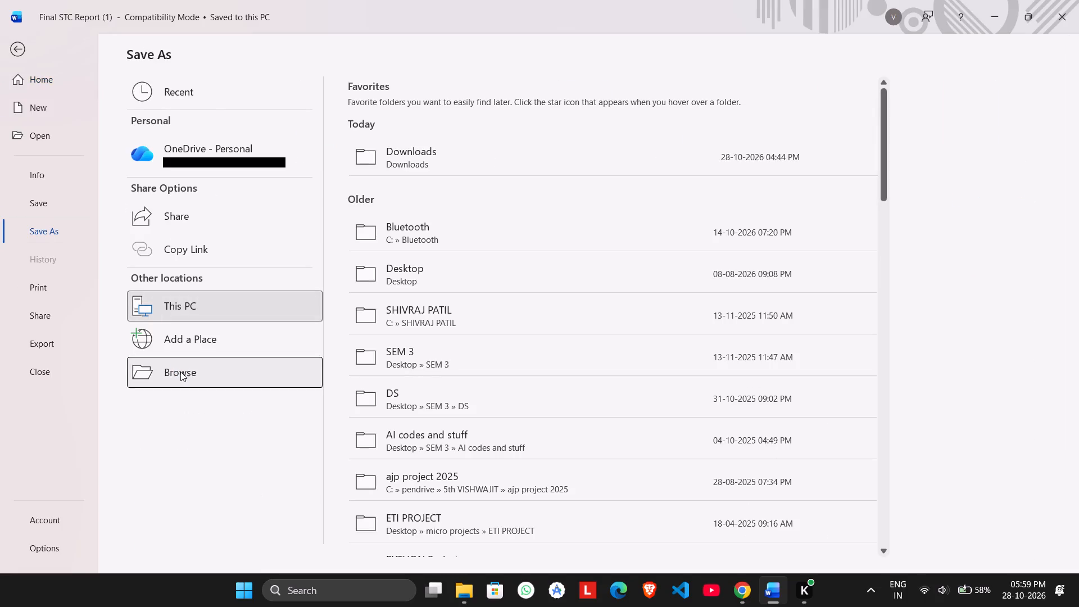
pyautogui.scroll(4, 52, 153)
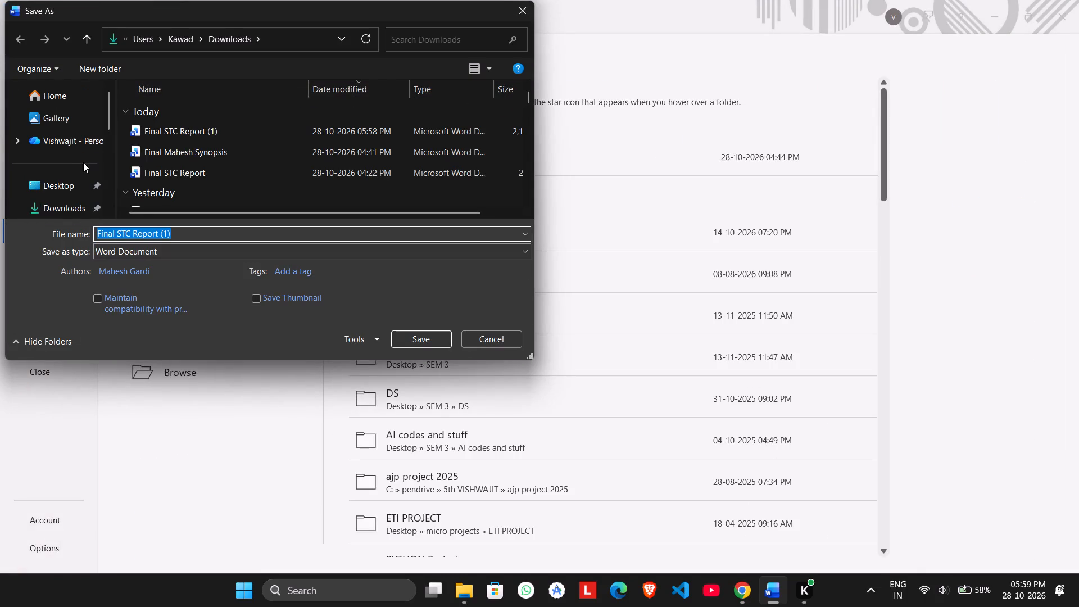
pyautogui.click(87, 183)
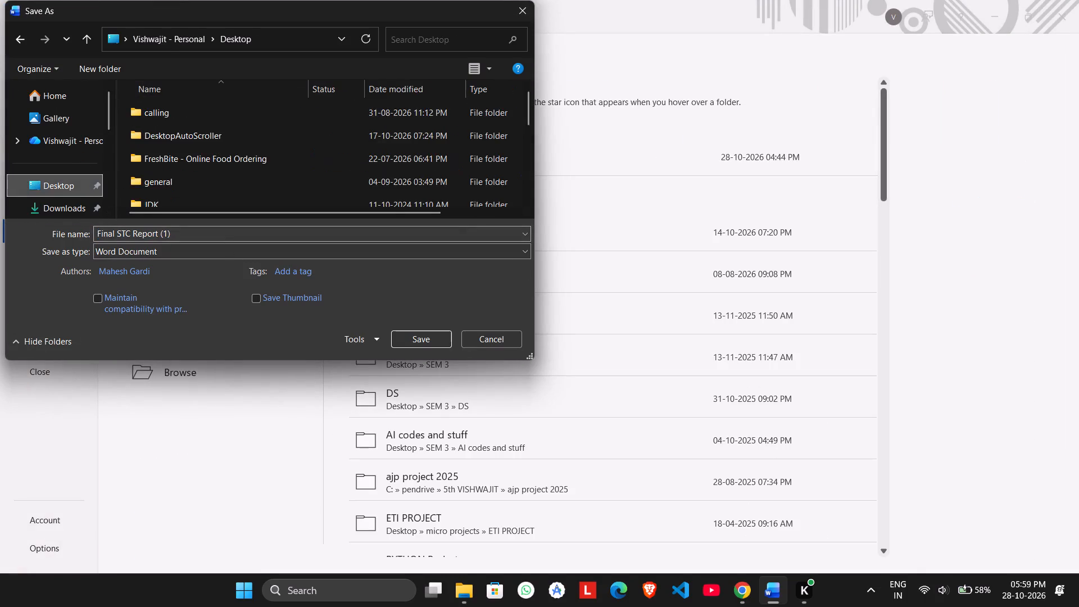
pyautogui.doubleClick(211, 238)
pyautogui.press('BackSpace')
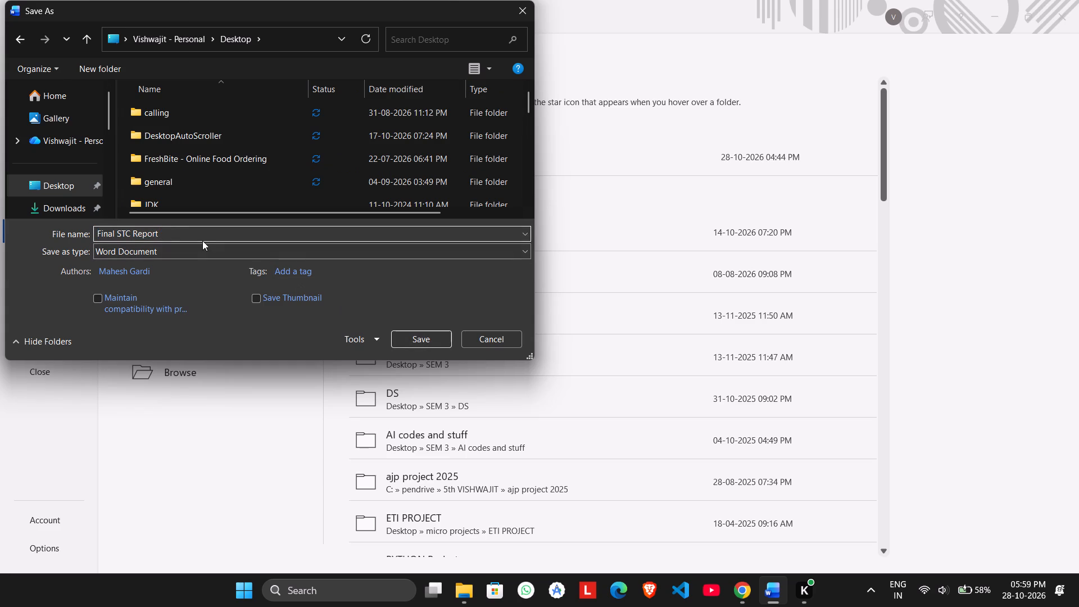
pyautogui.moveTo(196, 230); pyautogui.dragTo(73, 211)
pyautogui.write('vishwajit stc rp')
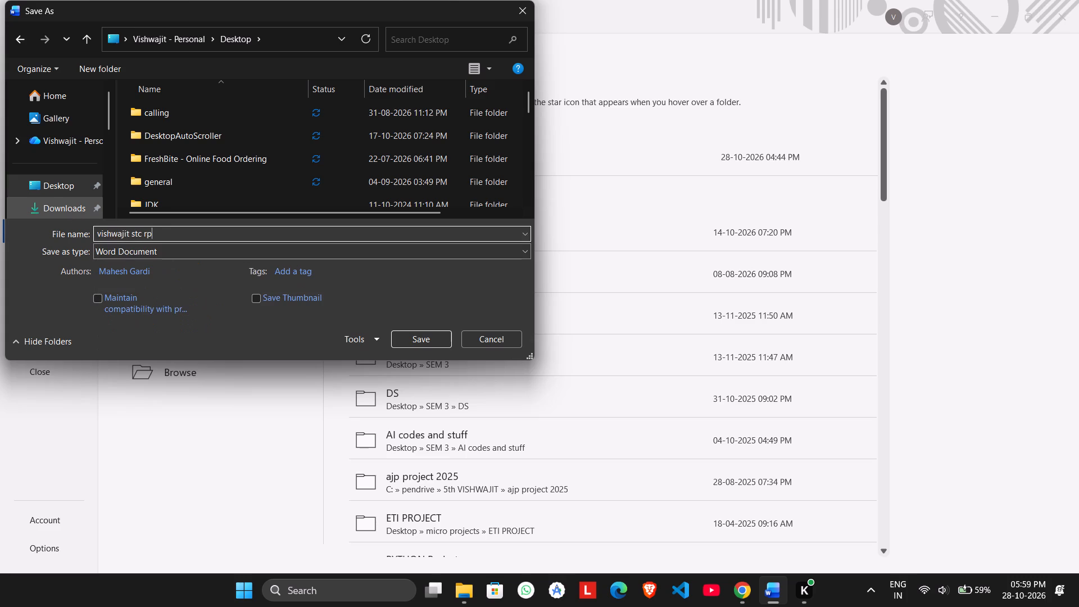
pyautogui.press('BackSpace')
pyautogui.write('eport')
pyautogui.press('Return')
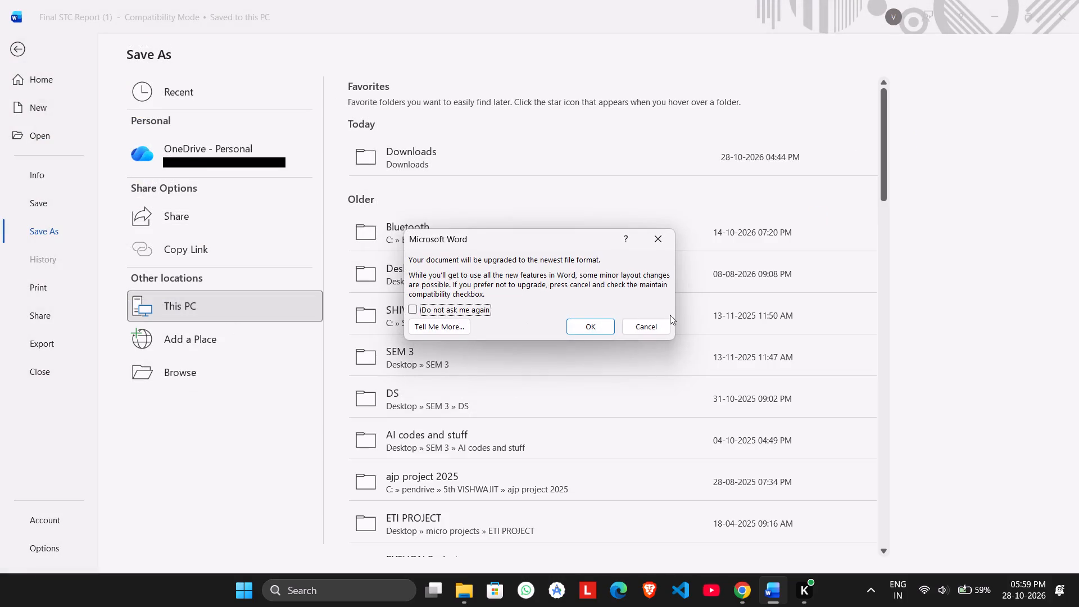
pyautogui.click(605, 325)
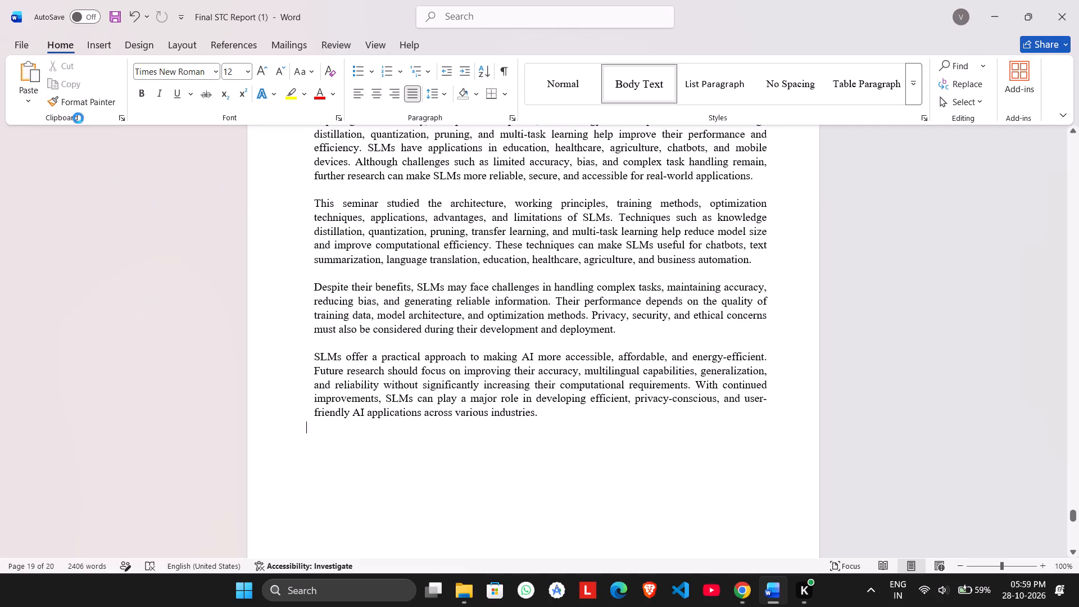
# Save a PDF copy of the report to the Desktop, keeping the name "vishwajit stc report".
pyautogui.click(21, 46)
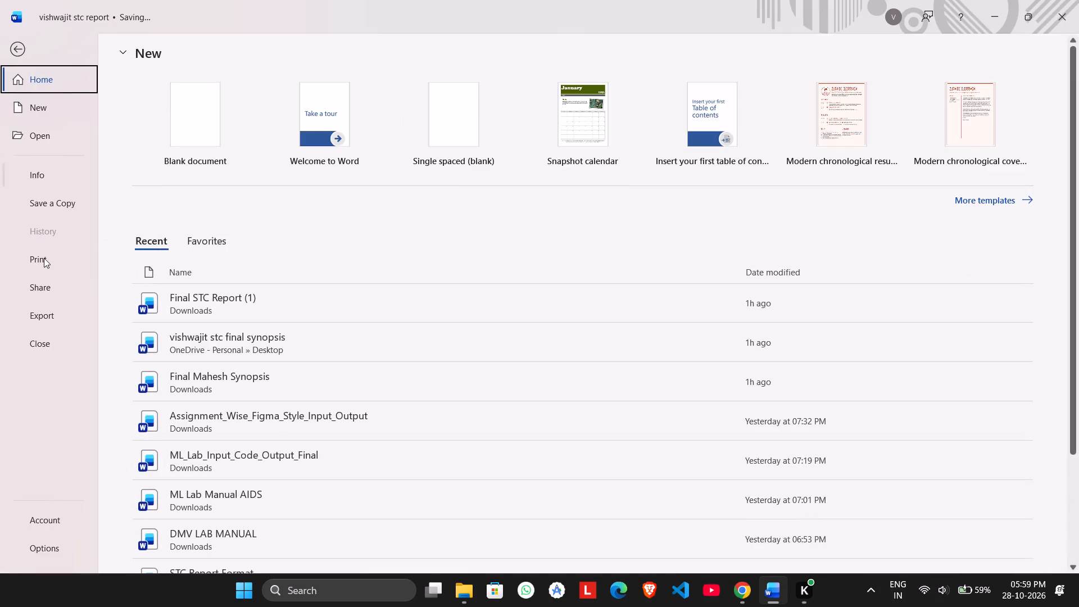
pyautogui.click(66, 207)
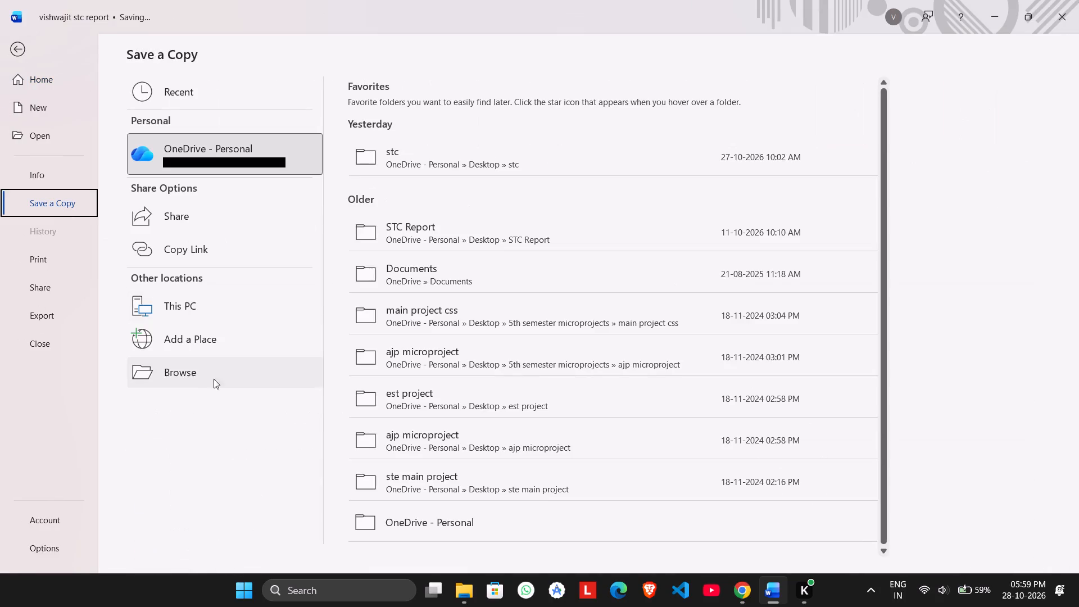
pyautogui.click(205, 382)
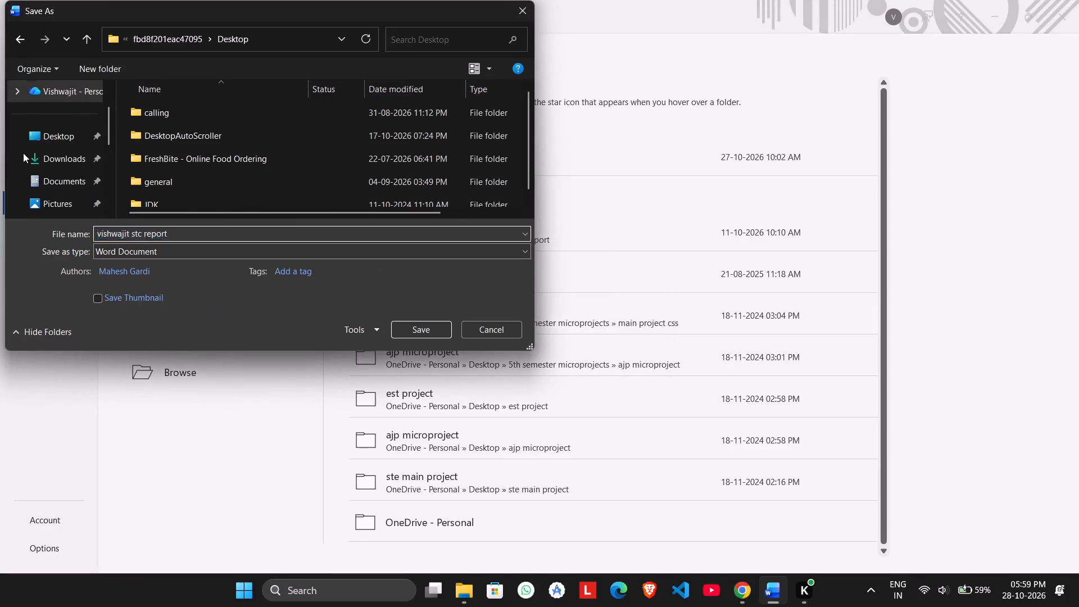
pyautogui.click(509, 327)
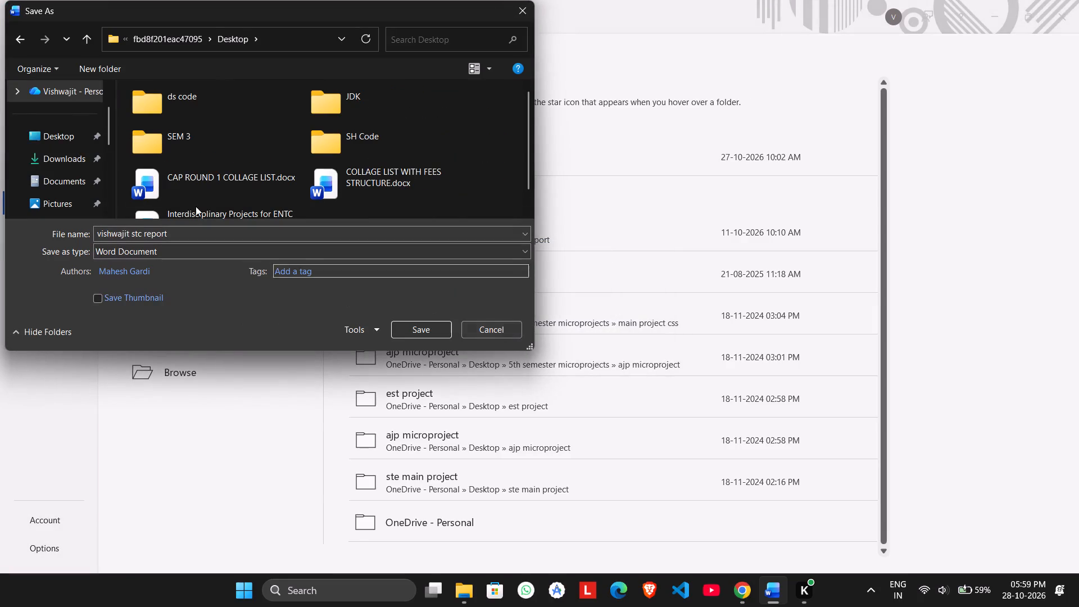
pyautogui.click(61, 144)
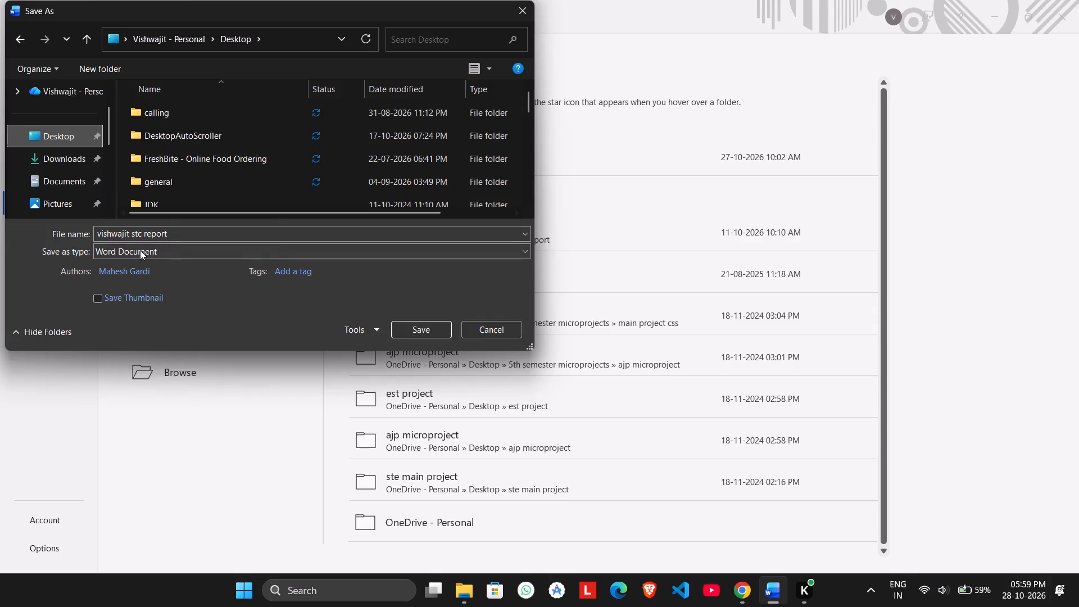
pyautogui.click(140, 250)
pyautogui.click(158, 341)
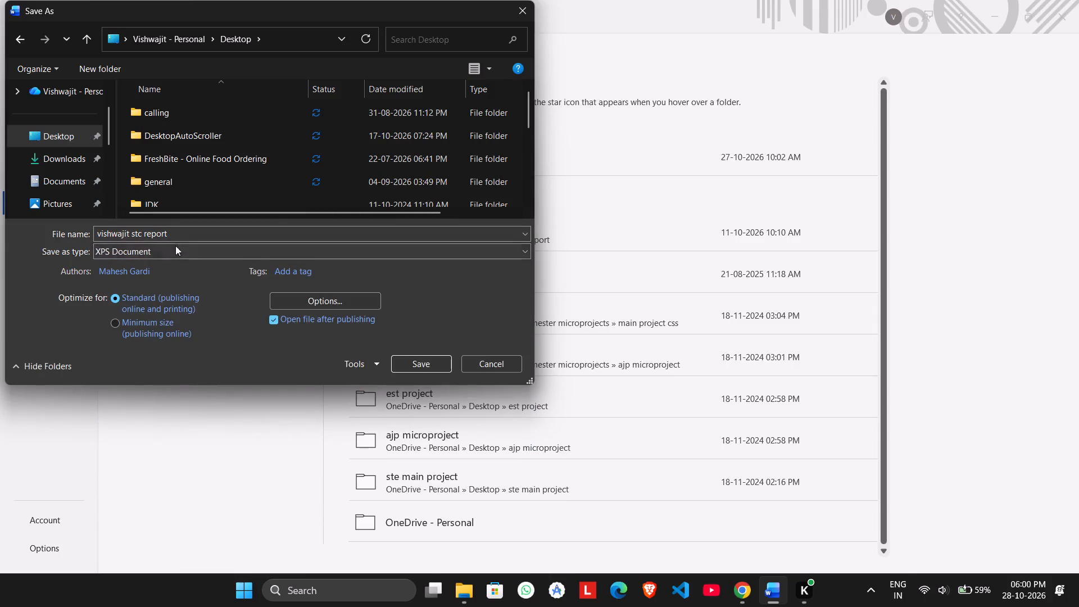
pyautogui.click(175, 247)
pyautogui.click(115, 337)
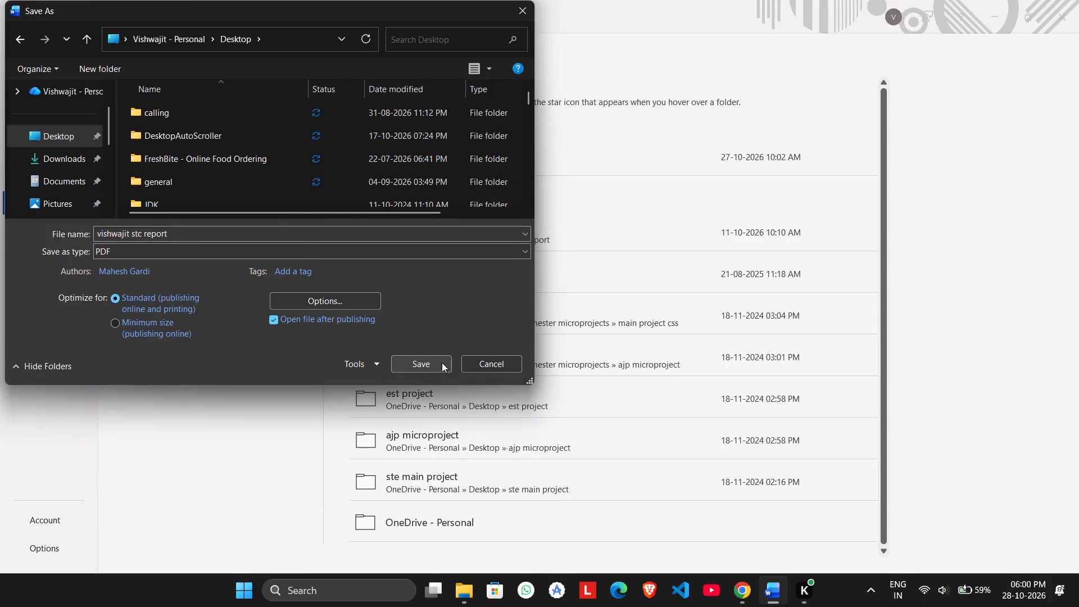
pyautogui.click(442, 363)
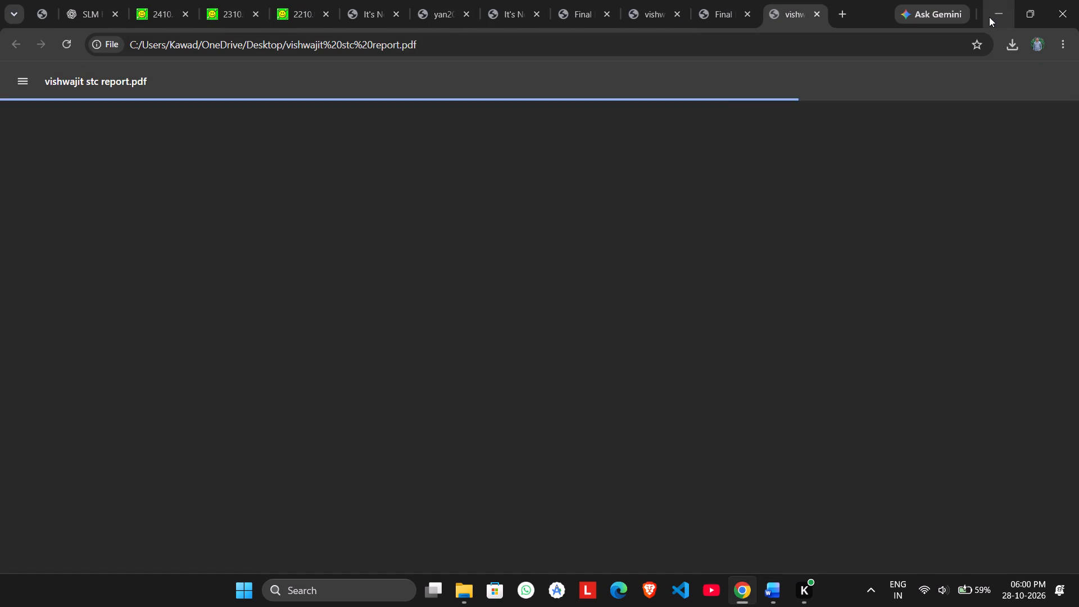
# Examine the exported report PDF's cover and certificate pages, look back through the Final Mahesh Synopsis PDF, and minimise the browser.
pyautogui.scroll(-5, 616, 339)
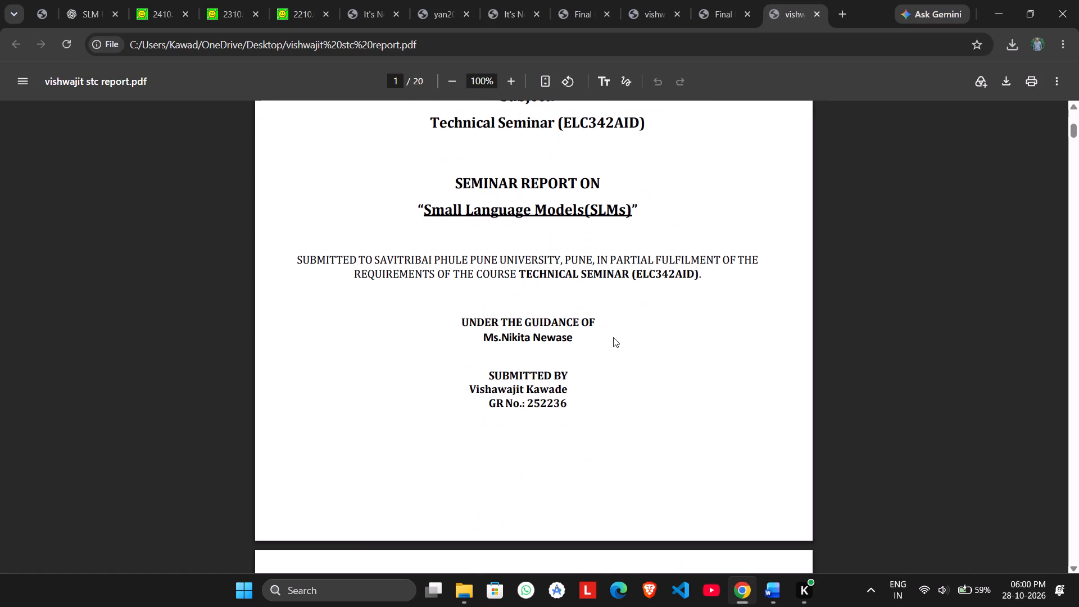
pyautogui.scroll(-8, 613, 337)
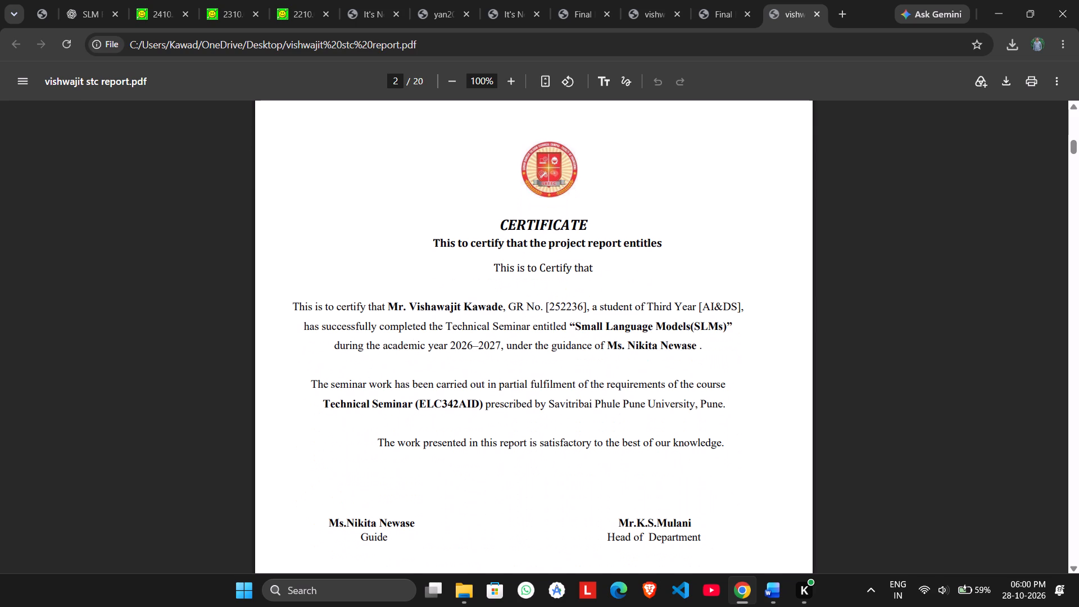
pyautogui.scroll(-2, 612, 334)
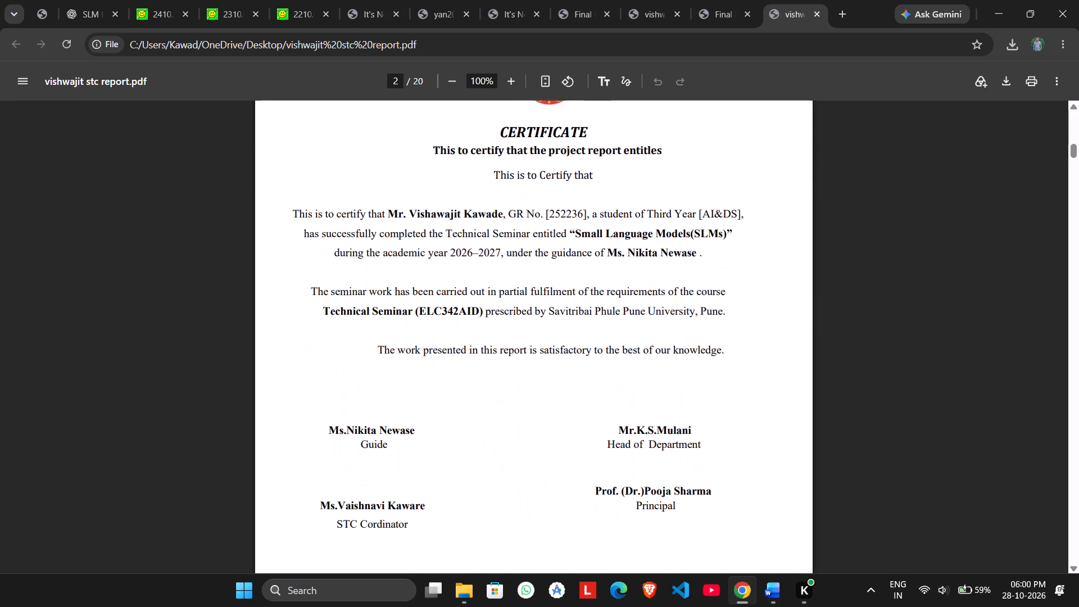
pyautogui.scroll(-4, 612, 334)
pyautogui.scroll(3, 612, 334)
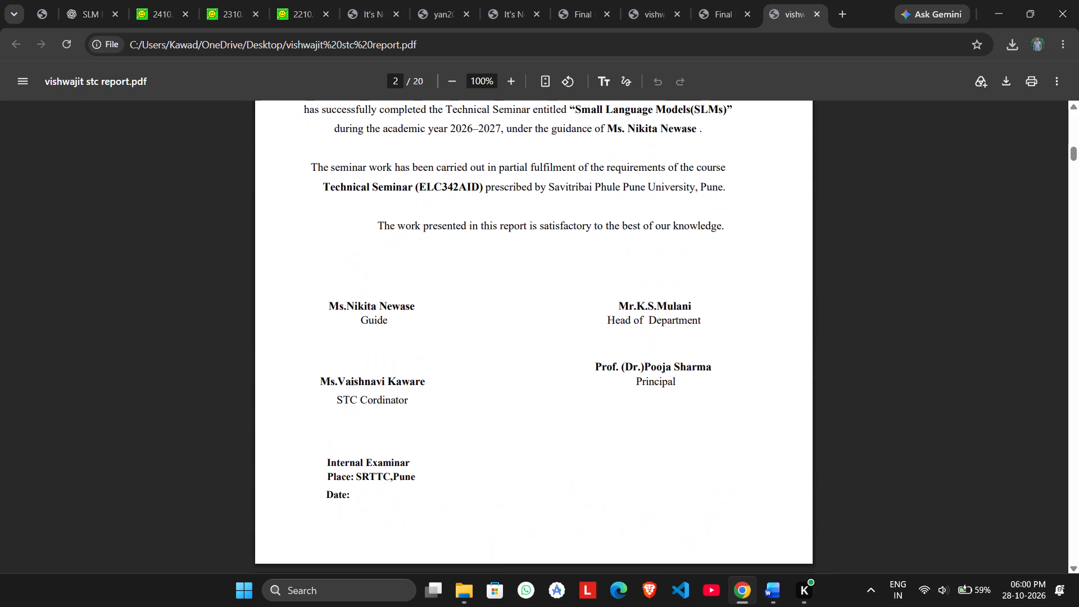
pyautogui.click(724, 12)
pyautogui.scroll(3, 463, 332)
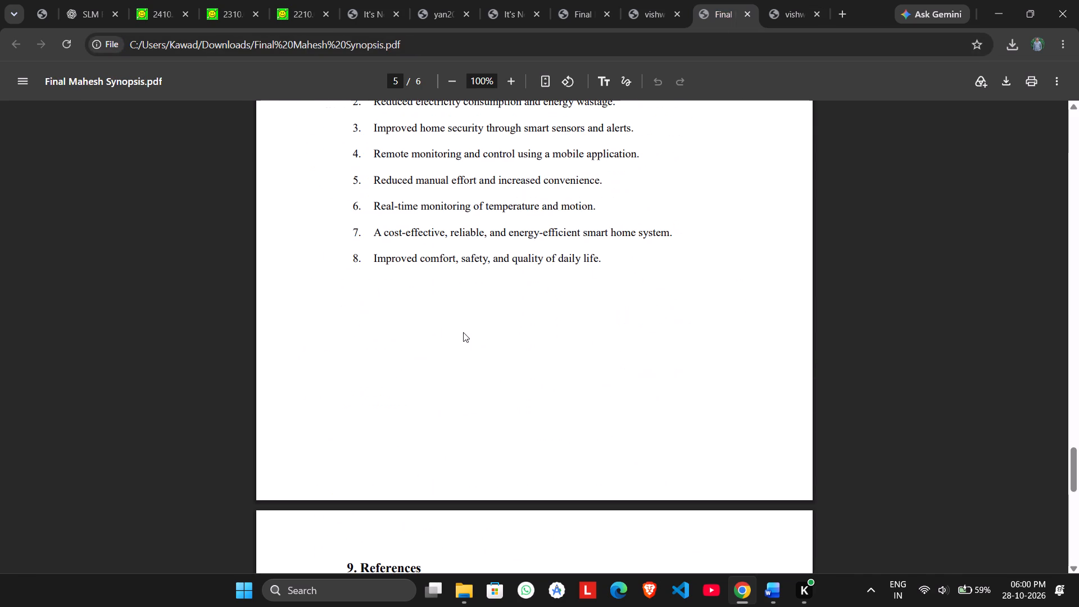
pyautogui.scroll(10, 463, 332)
pyautogui.click(996, 0)
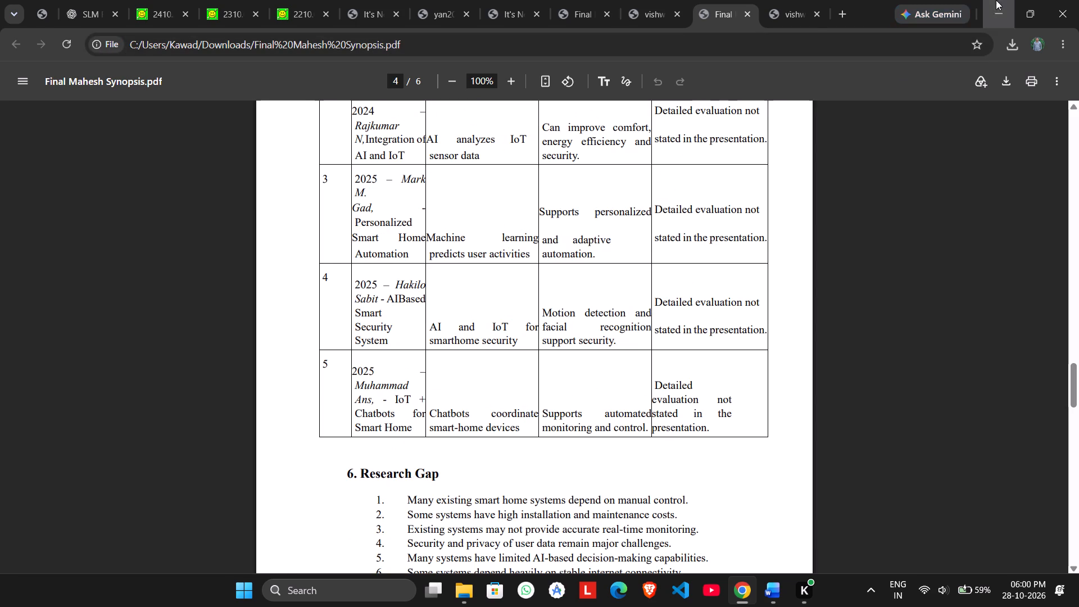